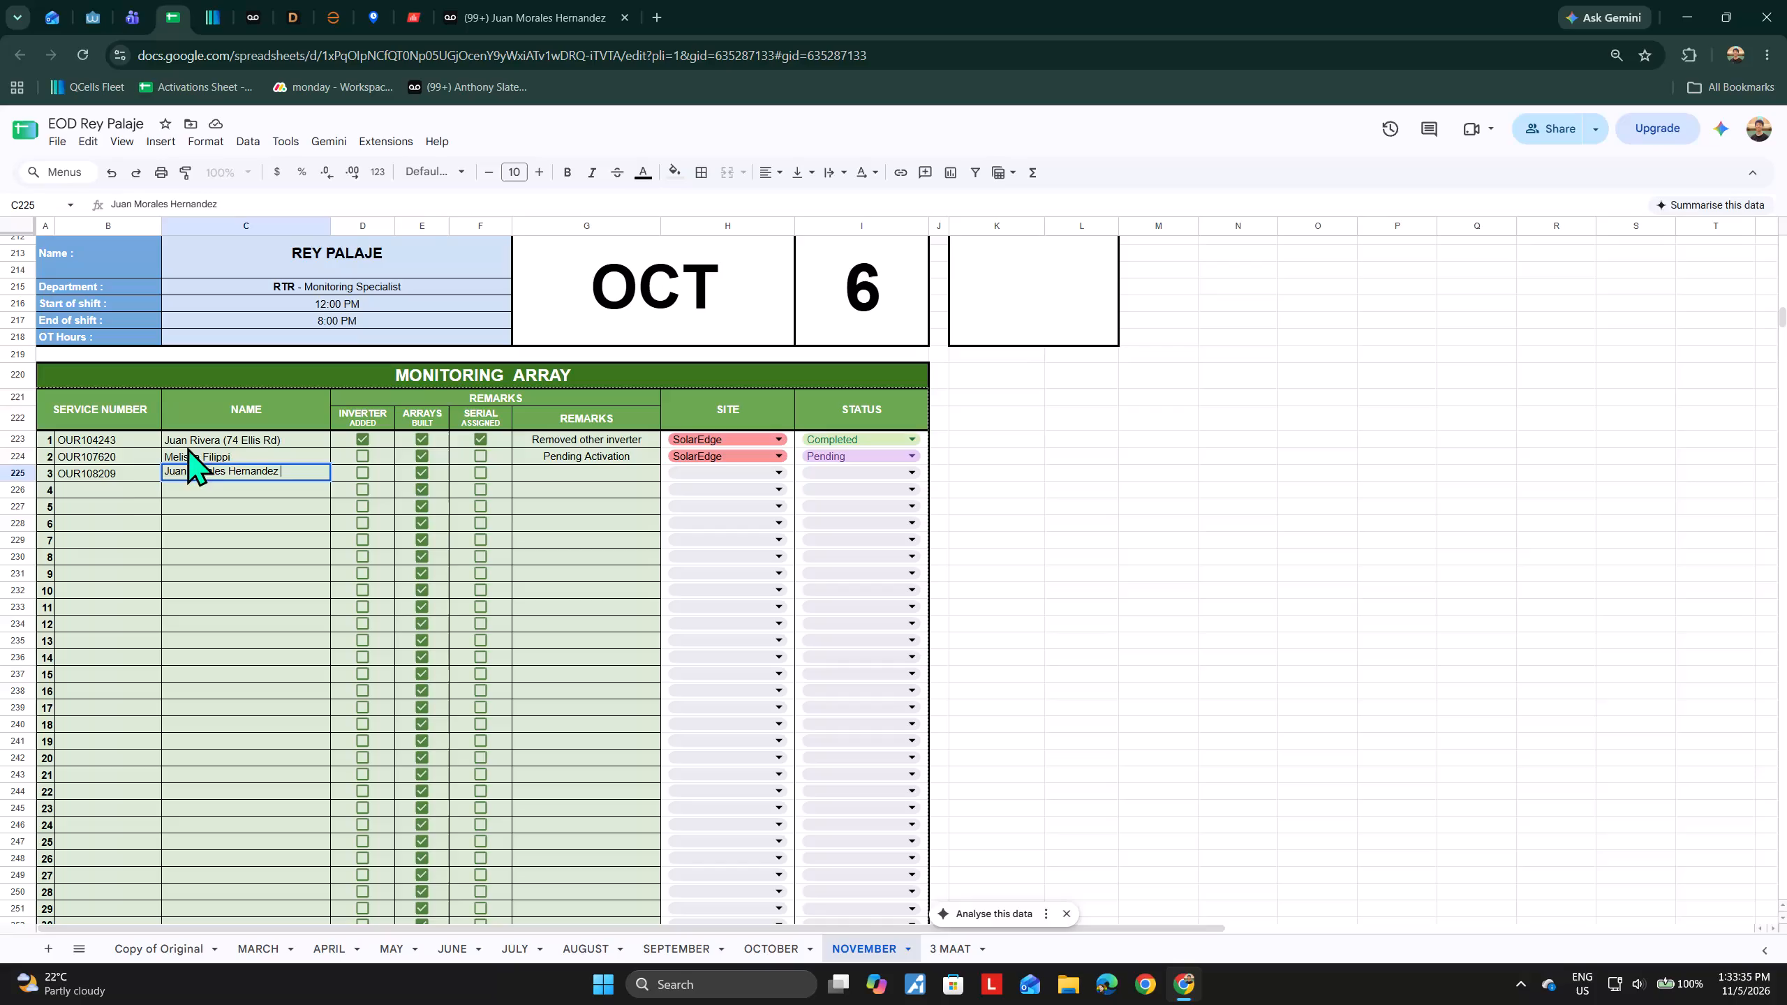
Clear the customer name and service number from entry 3 of the October 6 Monitoring Array table.
{"action": "key", "text": "BackSpace"}
{"action": "left_click", "coordinate": [279, 514]}
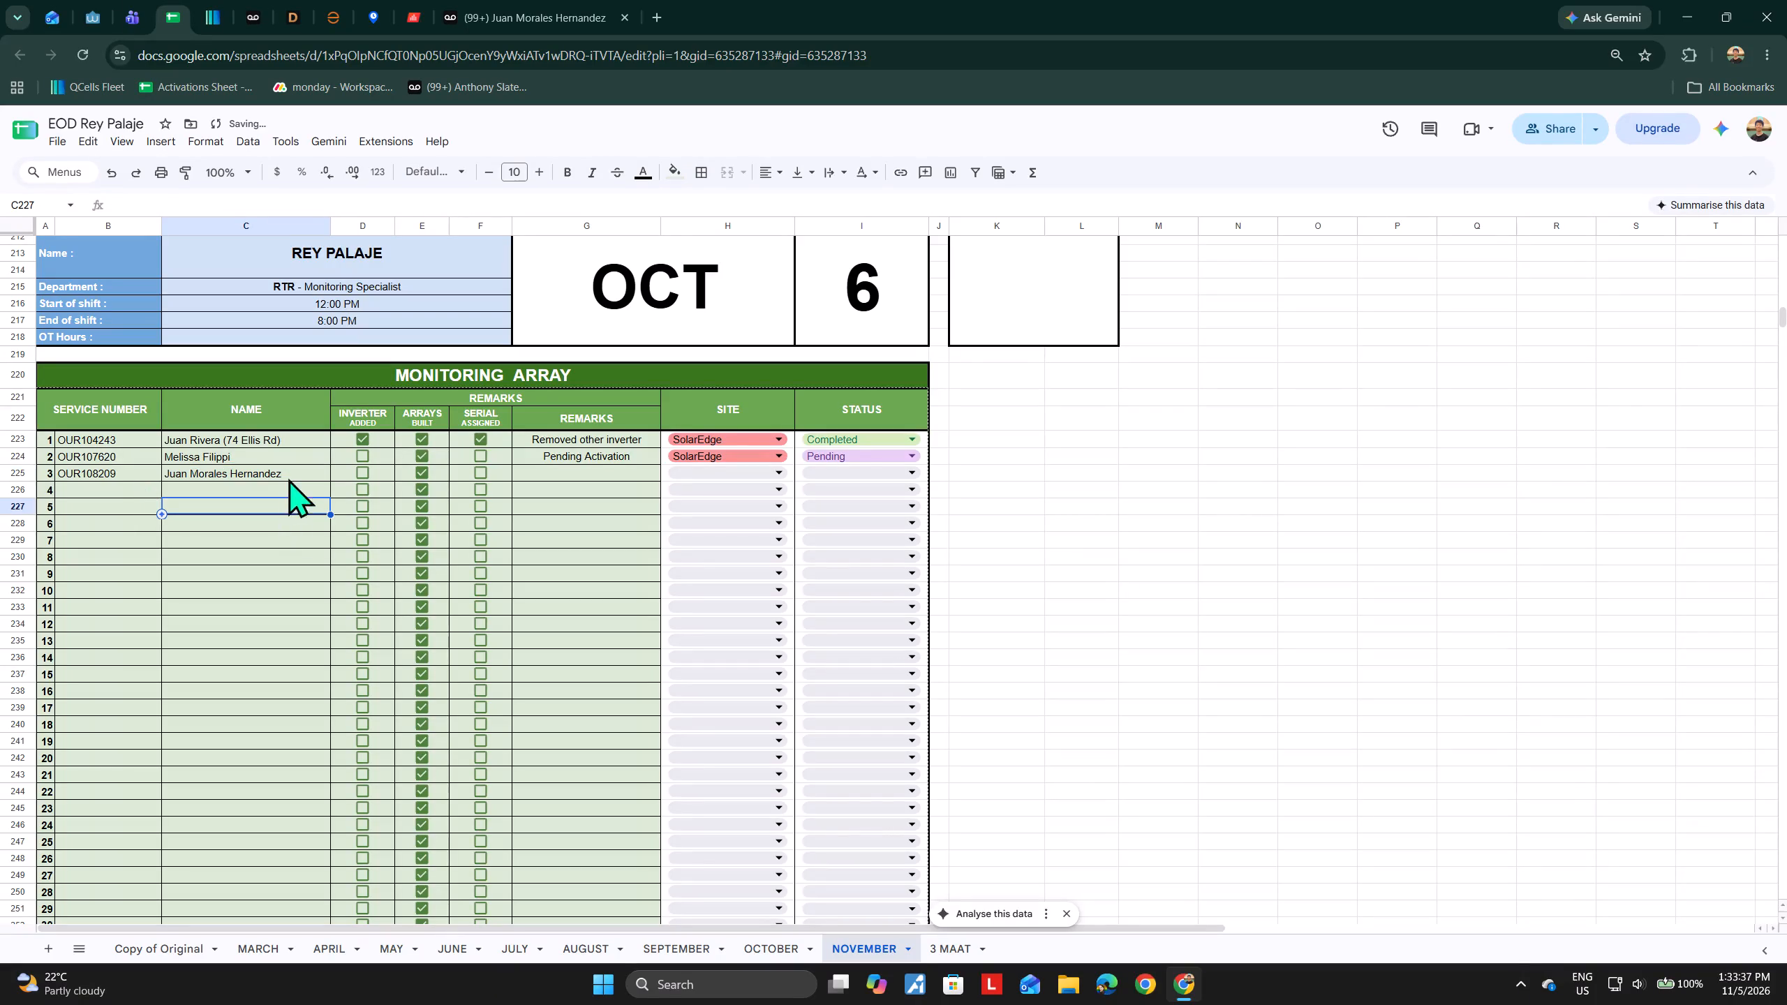
{"action": "left_click", "coordinate": [295, 467]}
{"action": "key", "text": "BackSpace"}
{"action": "left_click", "coordinate": [138, 479]}
{"action": "key", "text": "BackSpace"}
{"action": "left_click", "coordinate": [243, 553]}
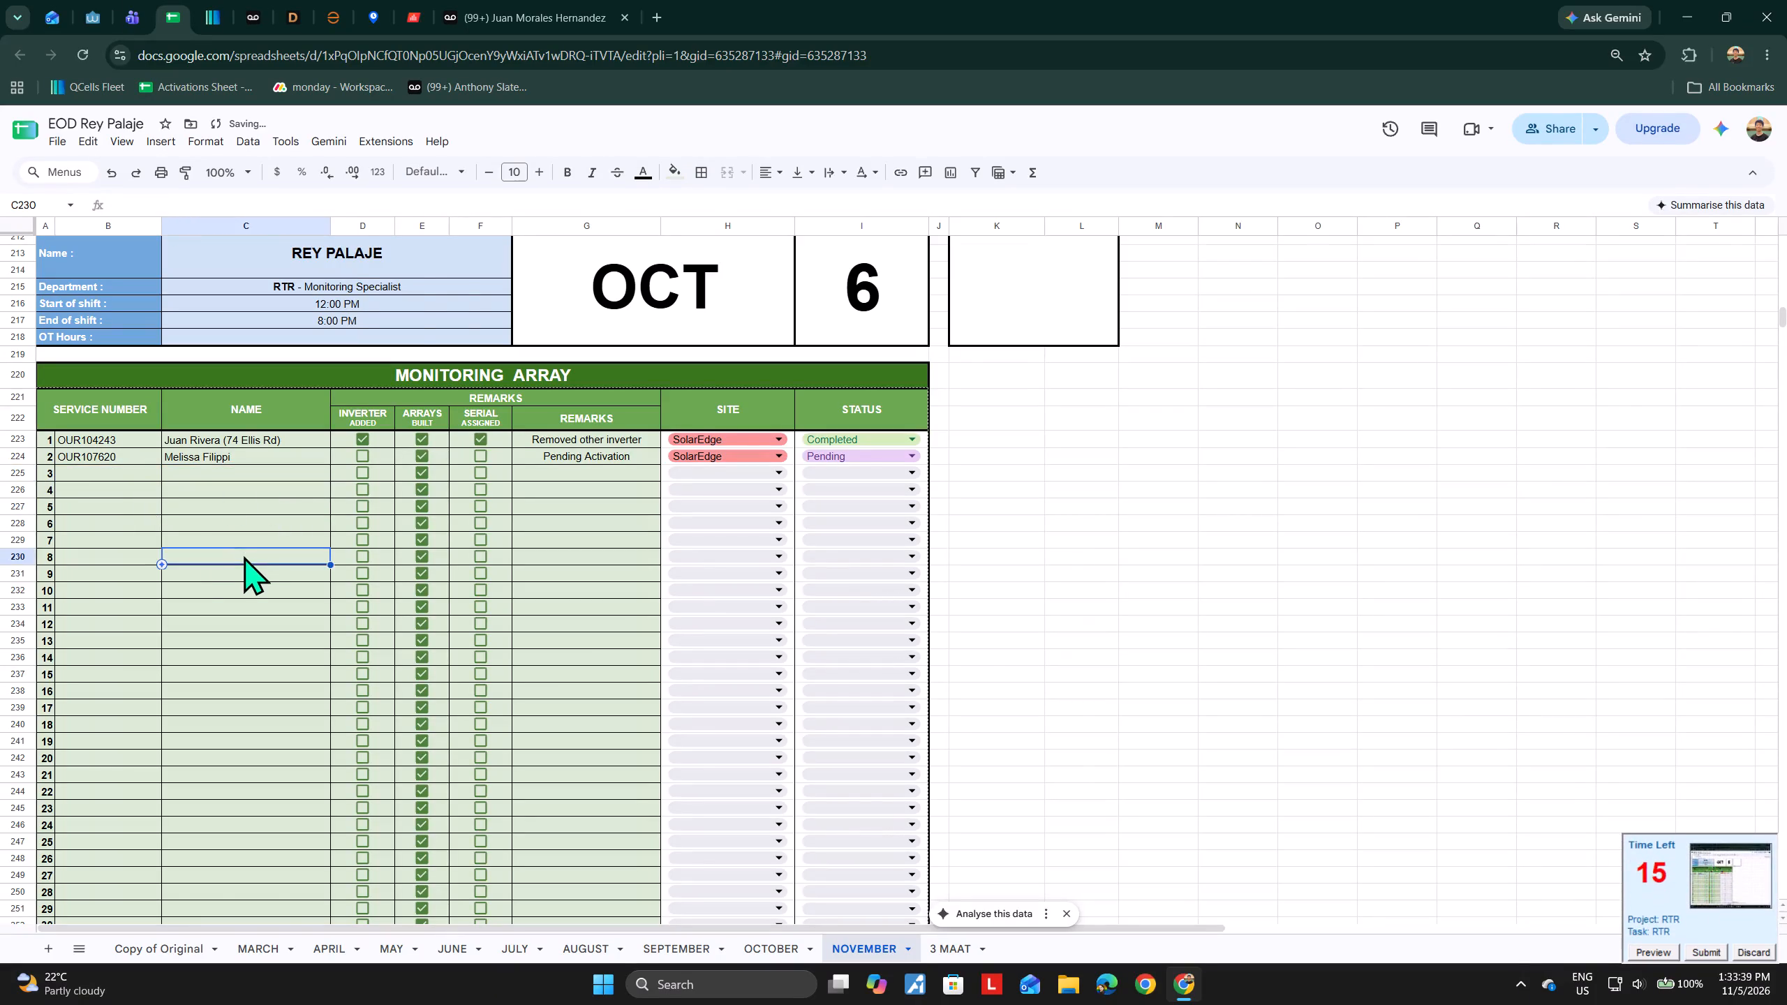
Paste the copied customer name into the Name cell of entry 2 in the October 5 Monitoring Site Creation table.
{"action": "scroll", "coordinate": [244, 556], "scroll_direction": "down", "scroll_amount": 1}
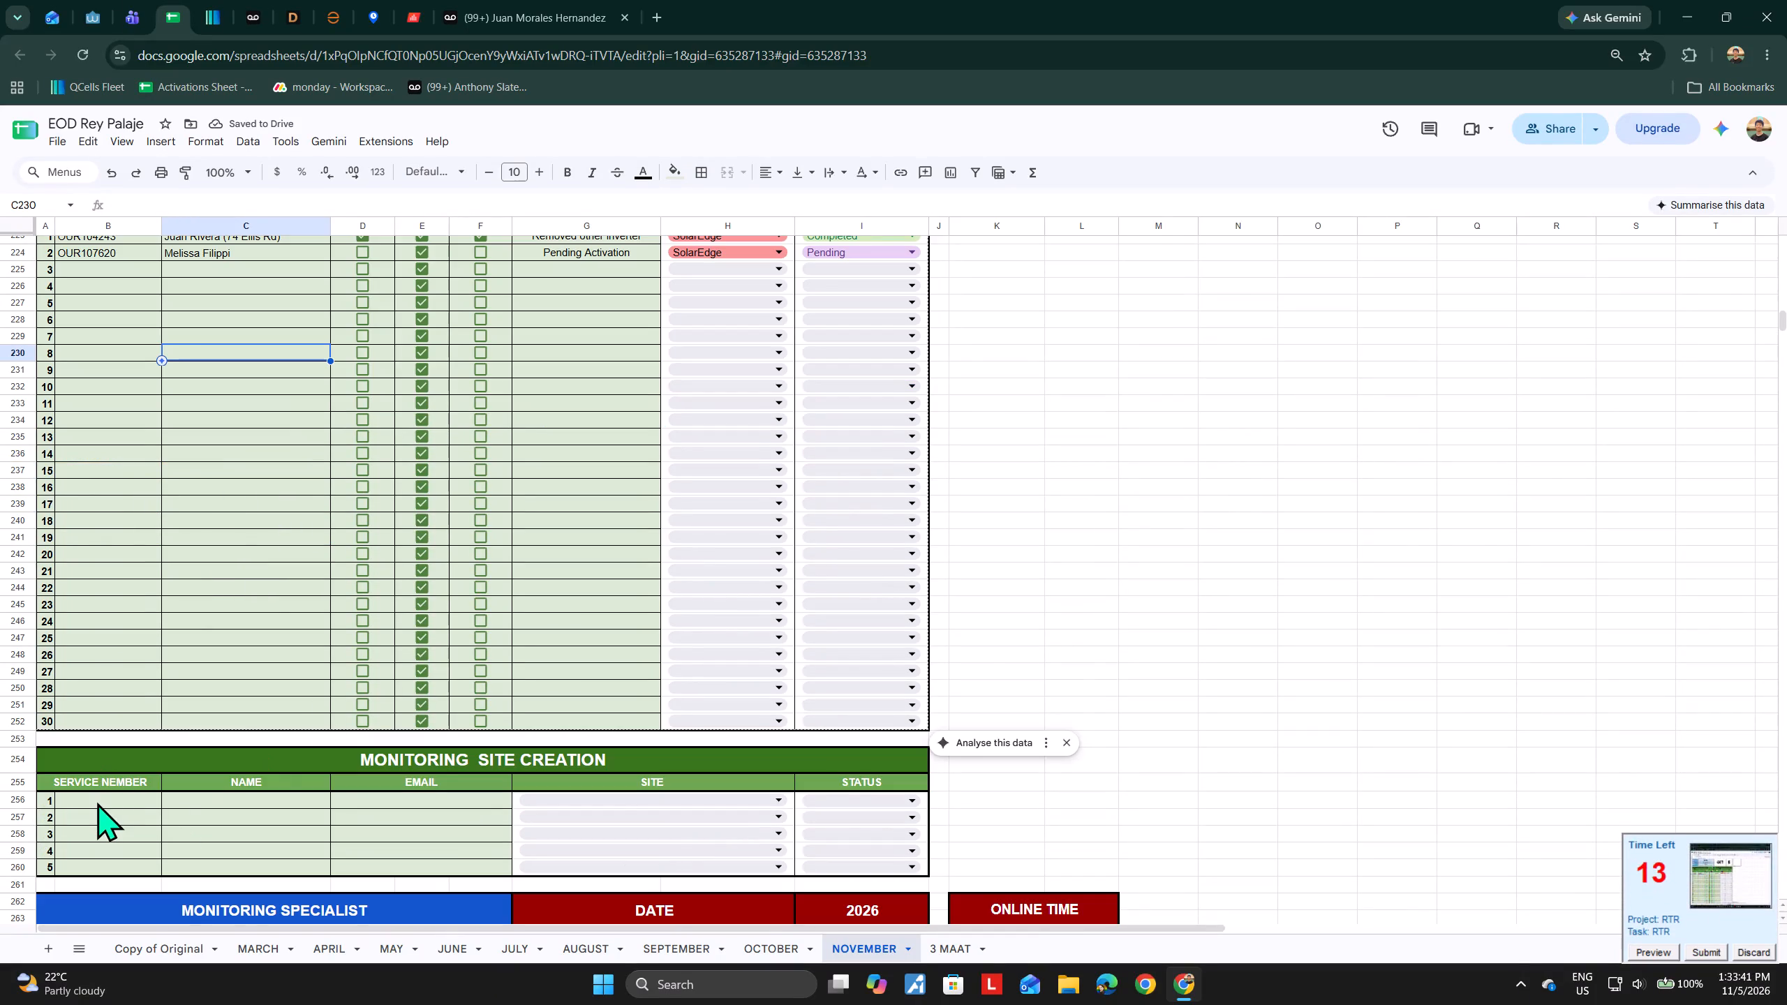
{"action": "scroll", "coordinate": [872, 765], "scroll_direction": "up", "scroll_amount": 3}
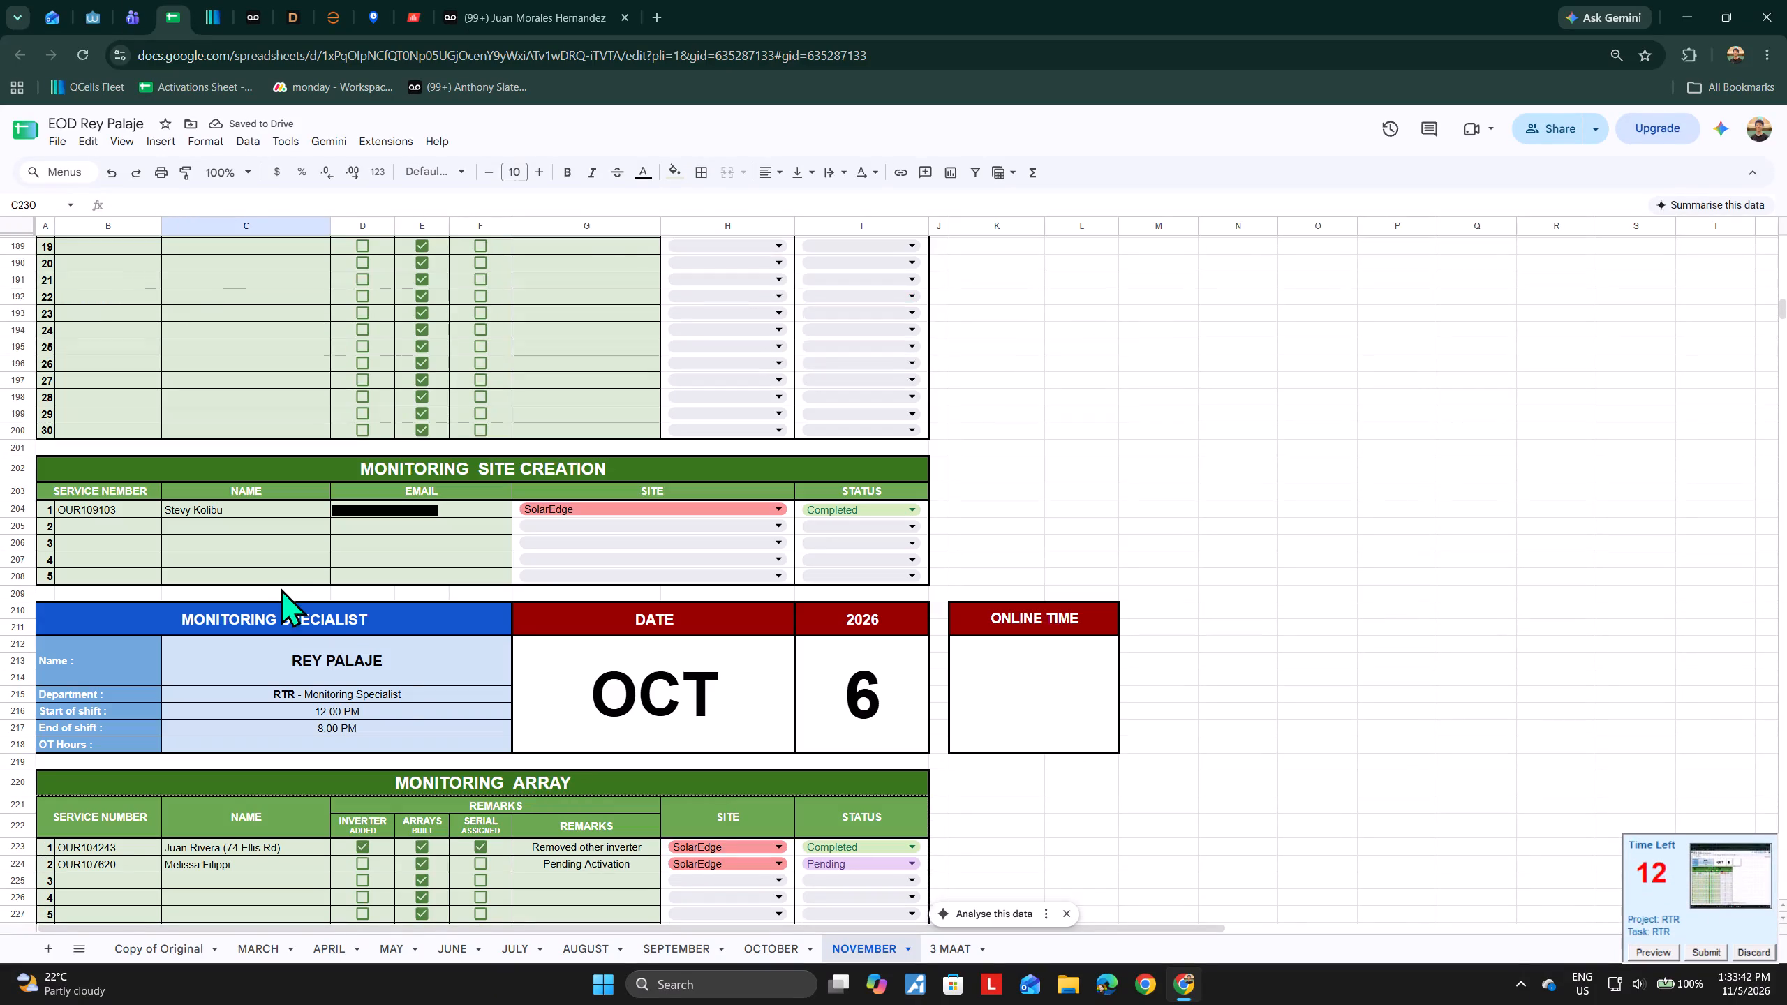
{"action": "scroll", "coordinate": [324, 599], "scroll_direction": "up", "scroll_amount": 3}
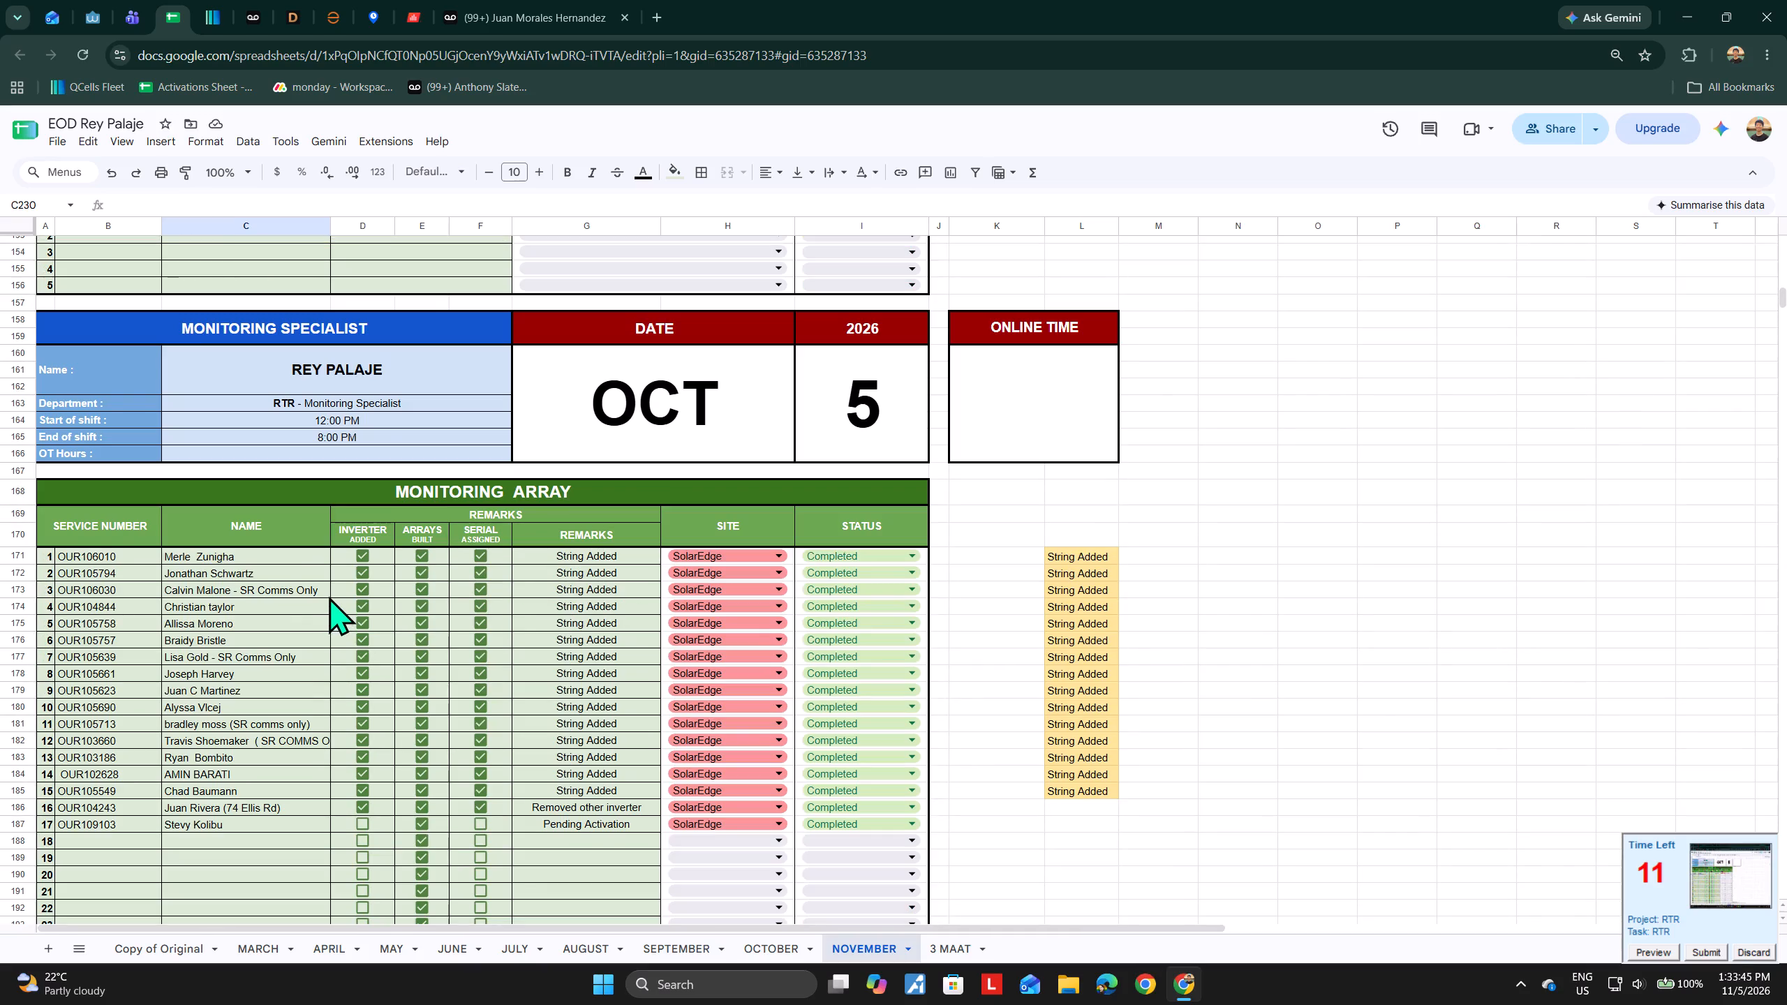
{"action": "scroll", "coordinate": [338, 593], "scroll_direction": "down", "scroll_amount": 2}
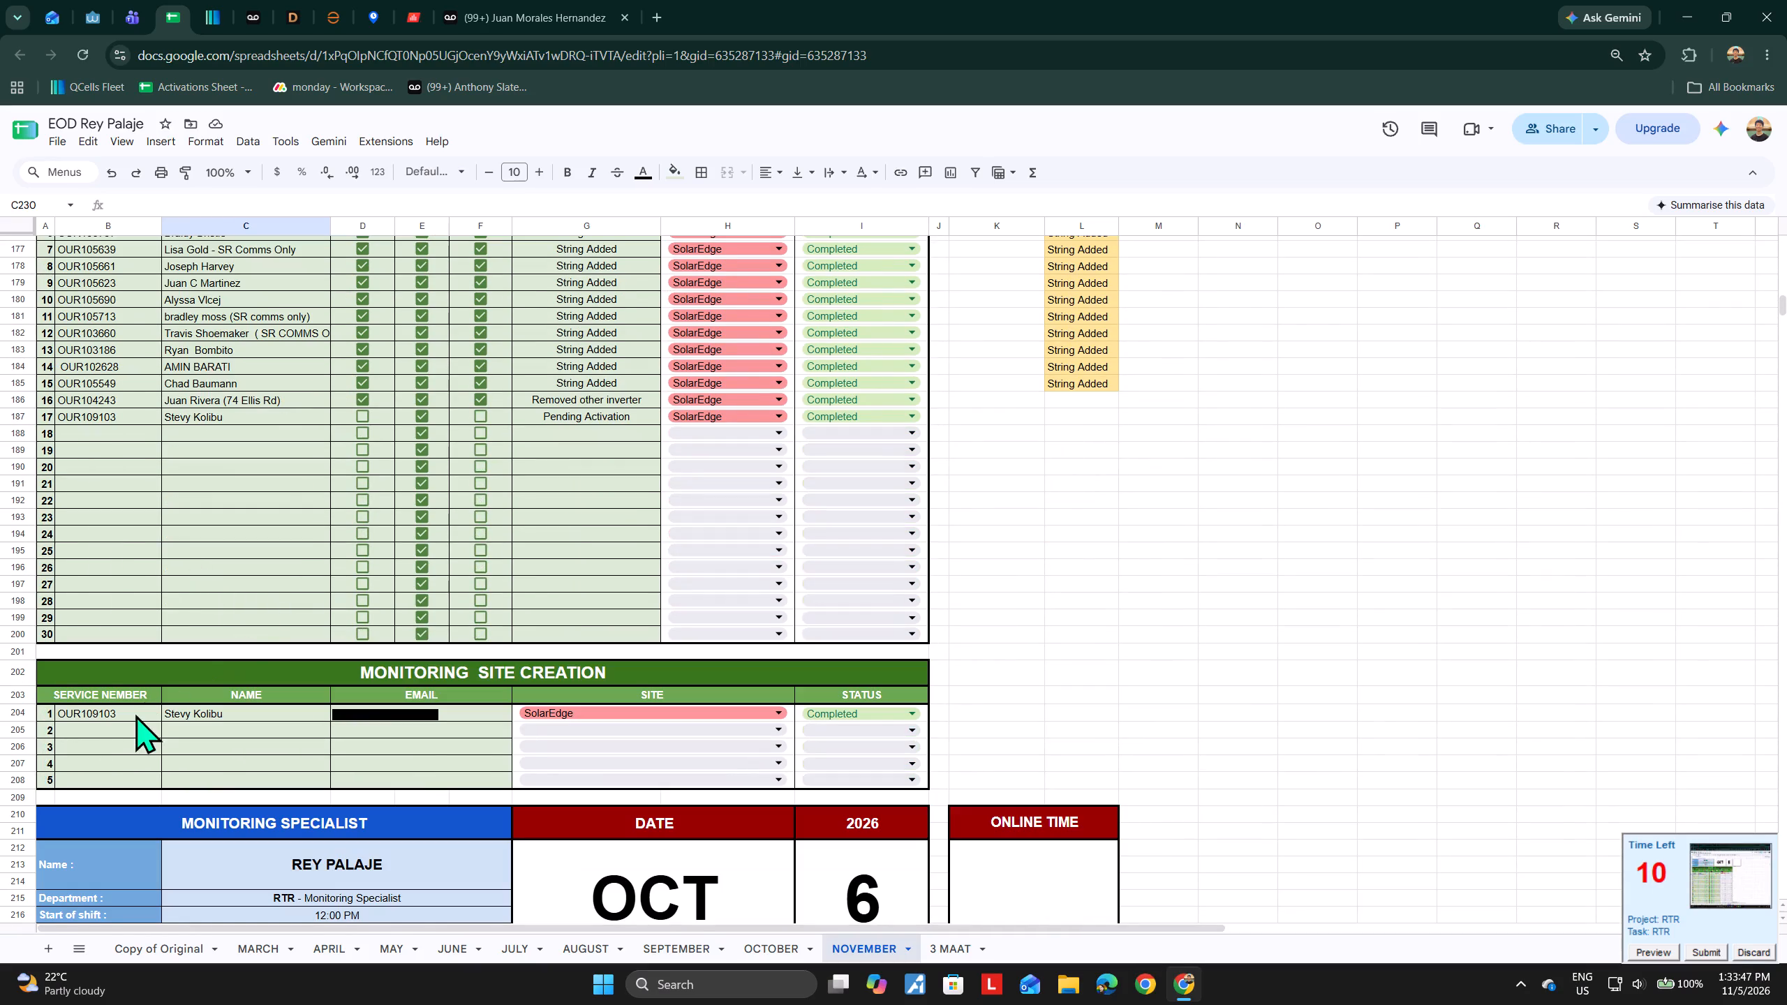
{"action": "double_click", "coordinate": [131, 731]}
{"action": "key", "text": "ctrl+v"}
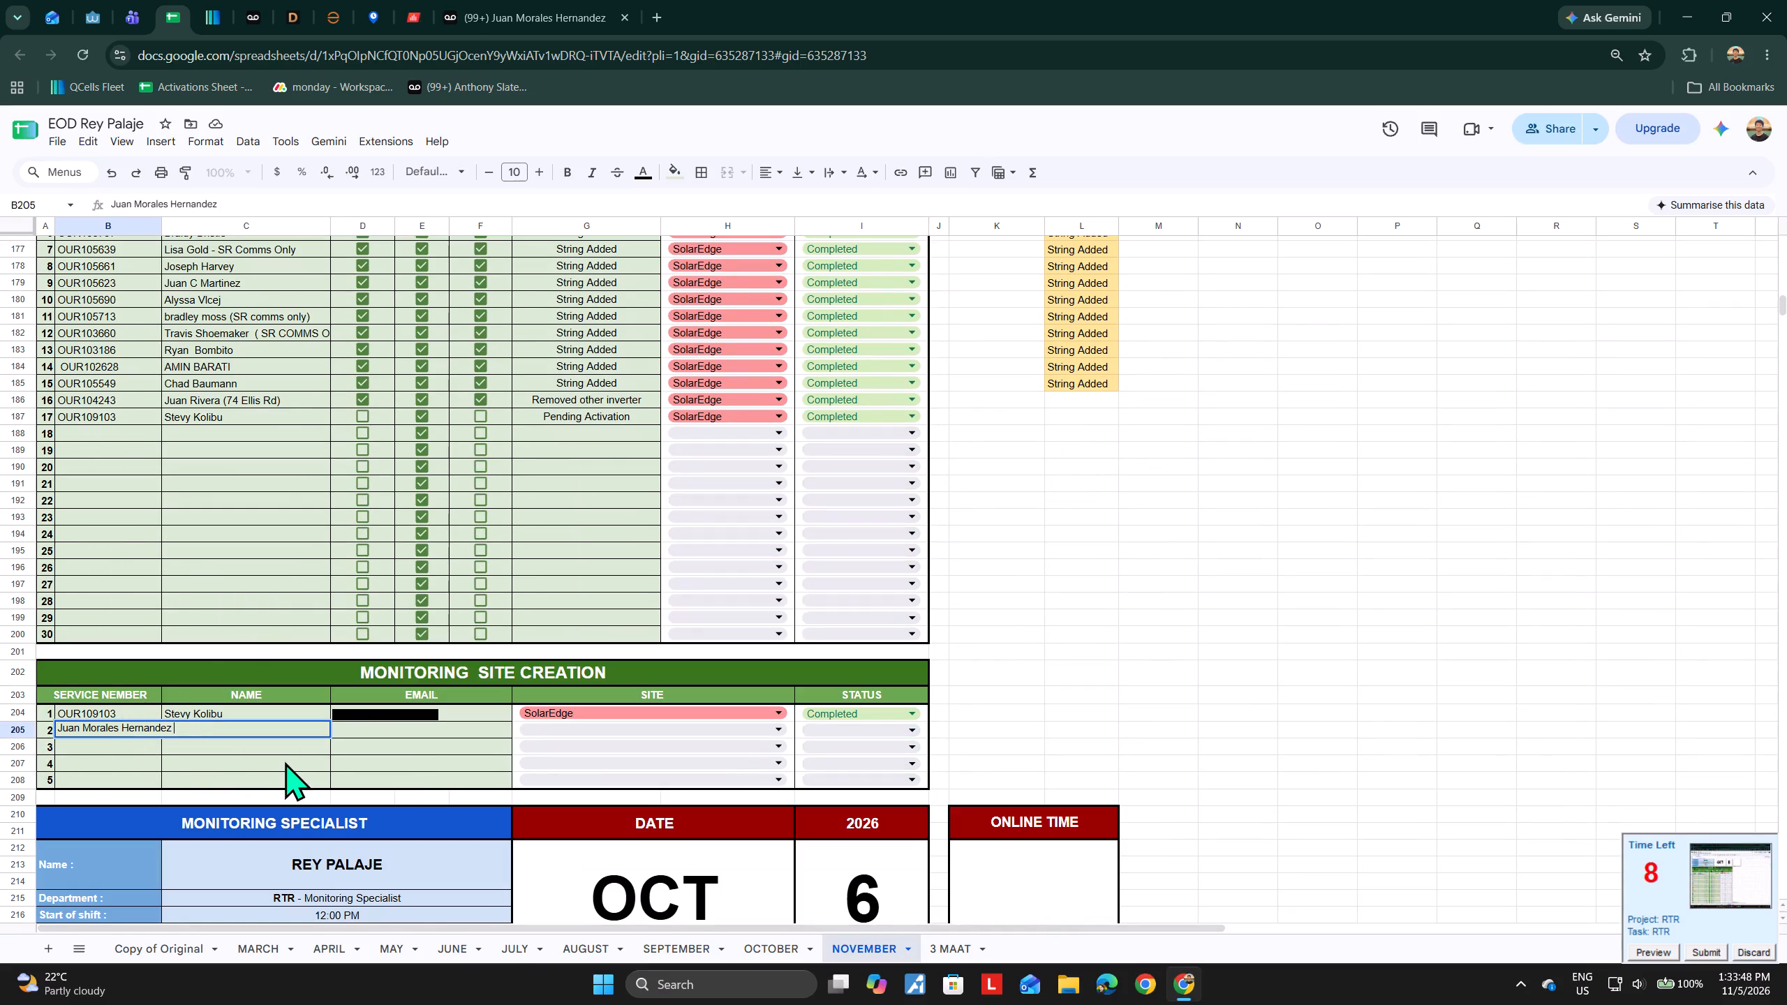
{"action": "key", "text": "ctrl+z"}
{"action": "left_click", "coordinate": [283, 757]}
{"action": "double_click", "coordinate": [263, 725]}
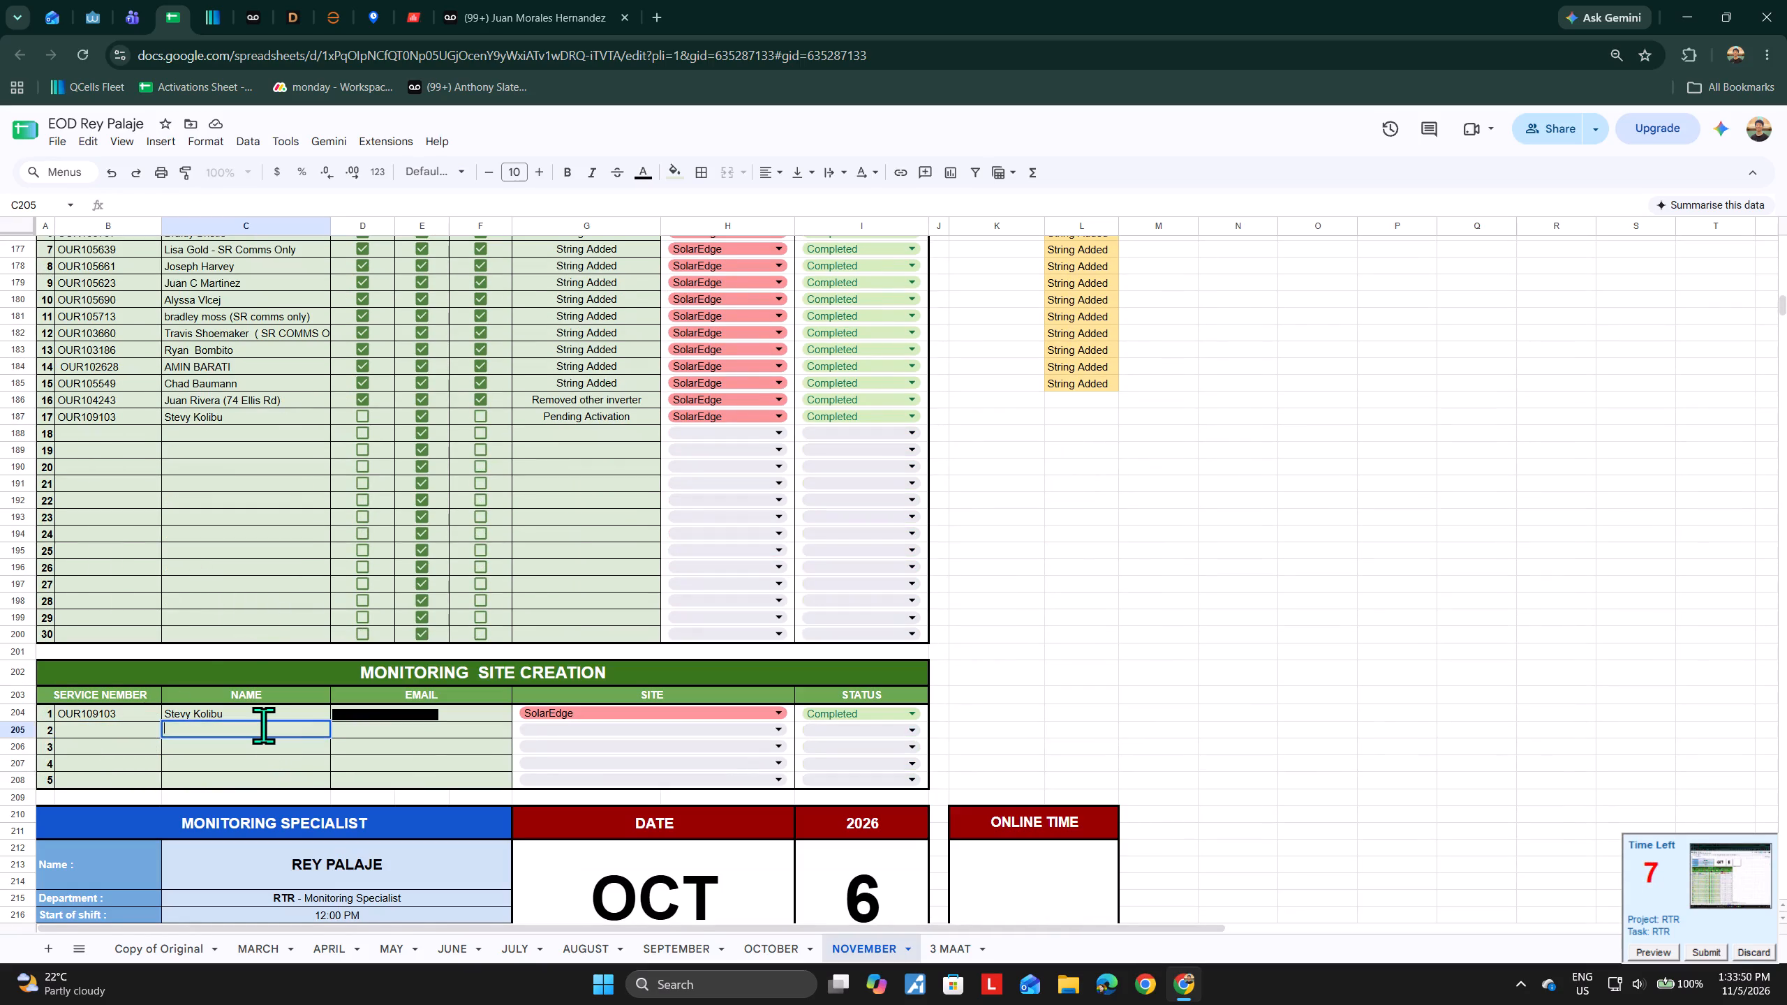
{"action": "key", "text": "ctrl+v"}
{"action": "left_click", "coordinate": [308, 749]}
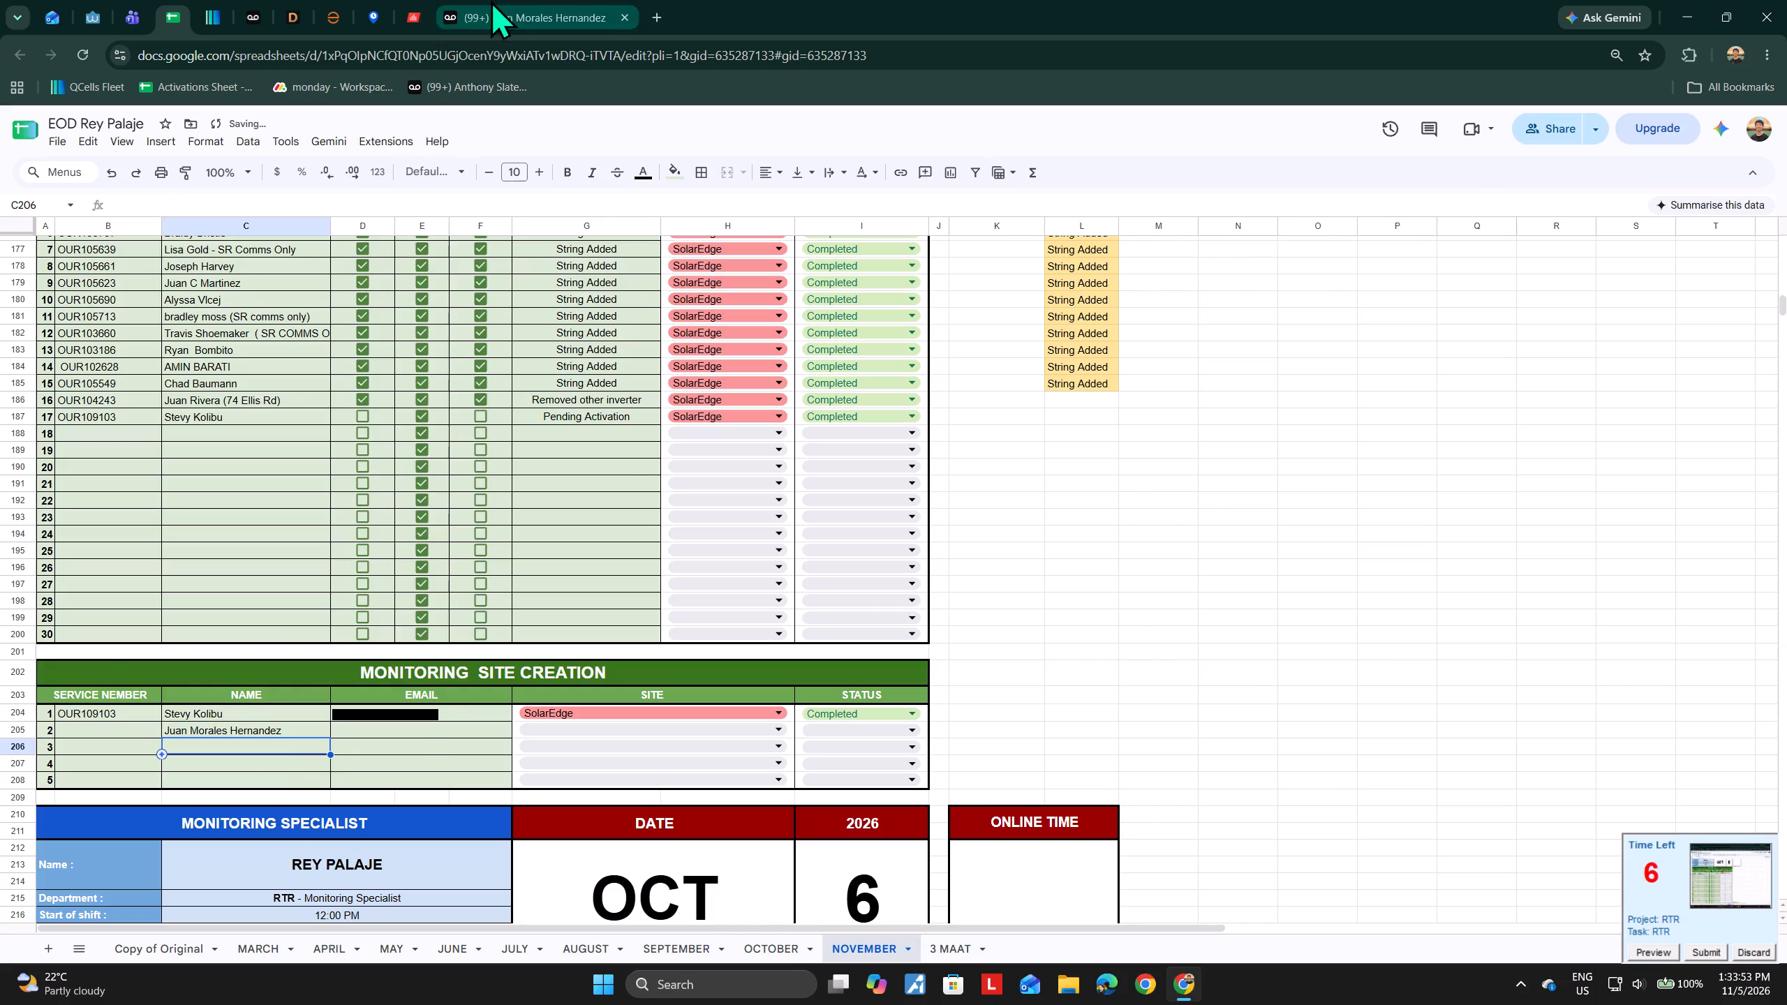
Copy the OUR# from the customer's Tape record into the service number cell of entry 2 in the October 5 Site Creation table.
{"action": "left_click_drag", "start_coordinate": [491, 0], "coordinate": [498, 1]}
{"action": "left_click_drag", "start_coordinate": [368, 340], "coordinate": [253, 352]}
{"action": "key", "text": "ctrl+c"}
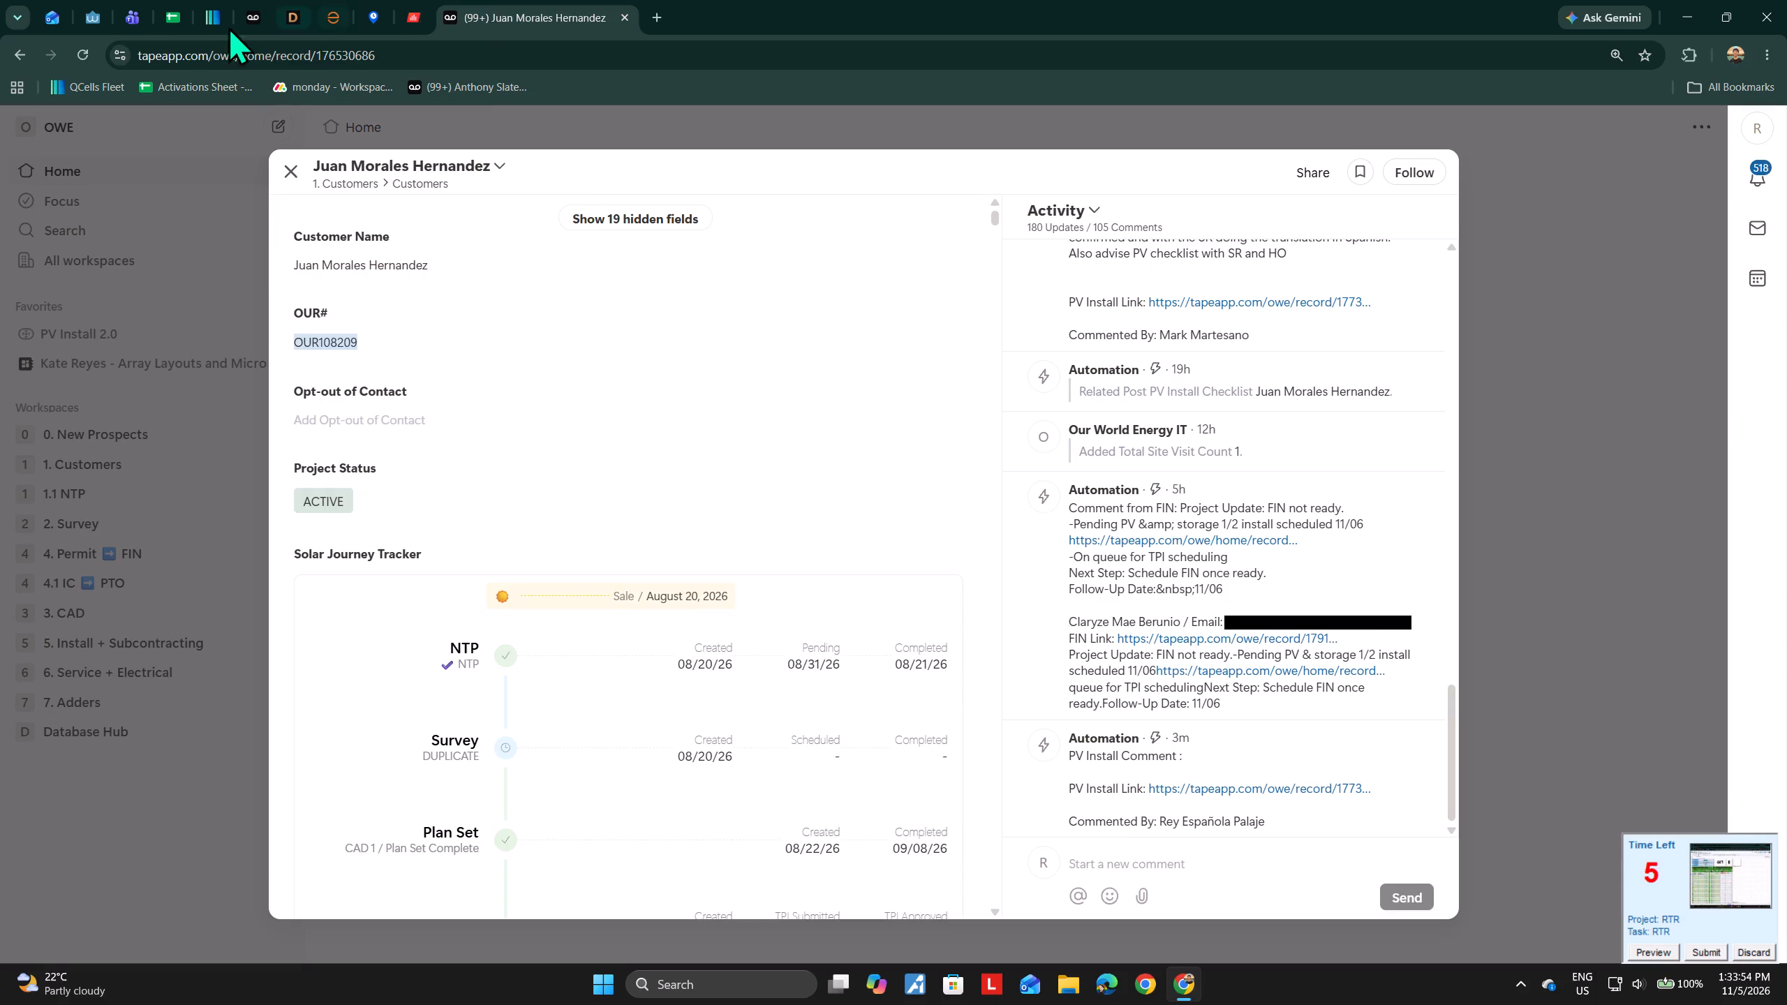
{"action": "left_click", "coordinate": [172, 20]}
{"action": "left_click", "coordinate": [132, 730]}
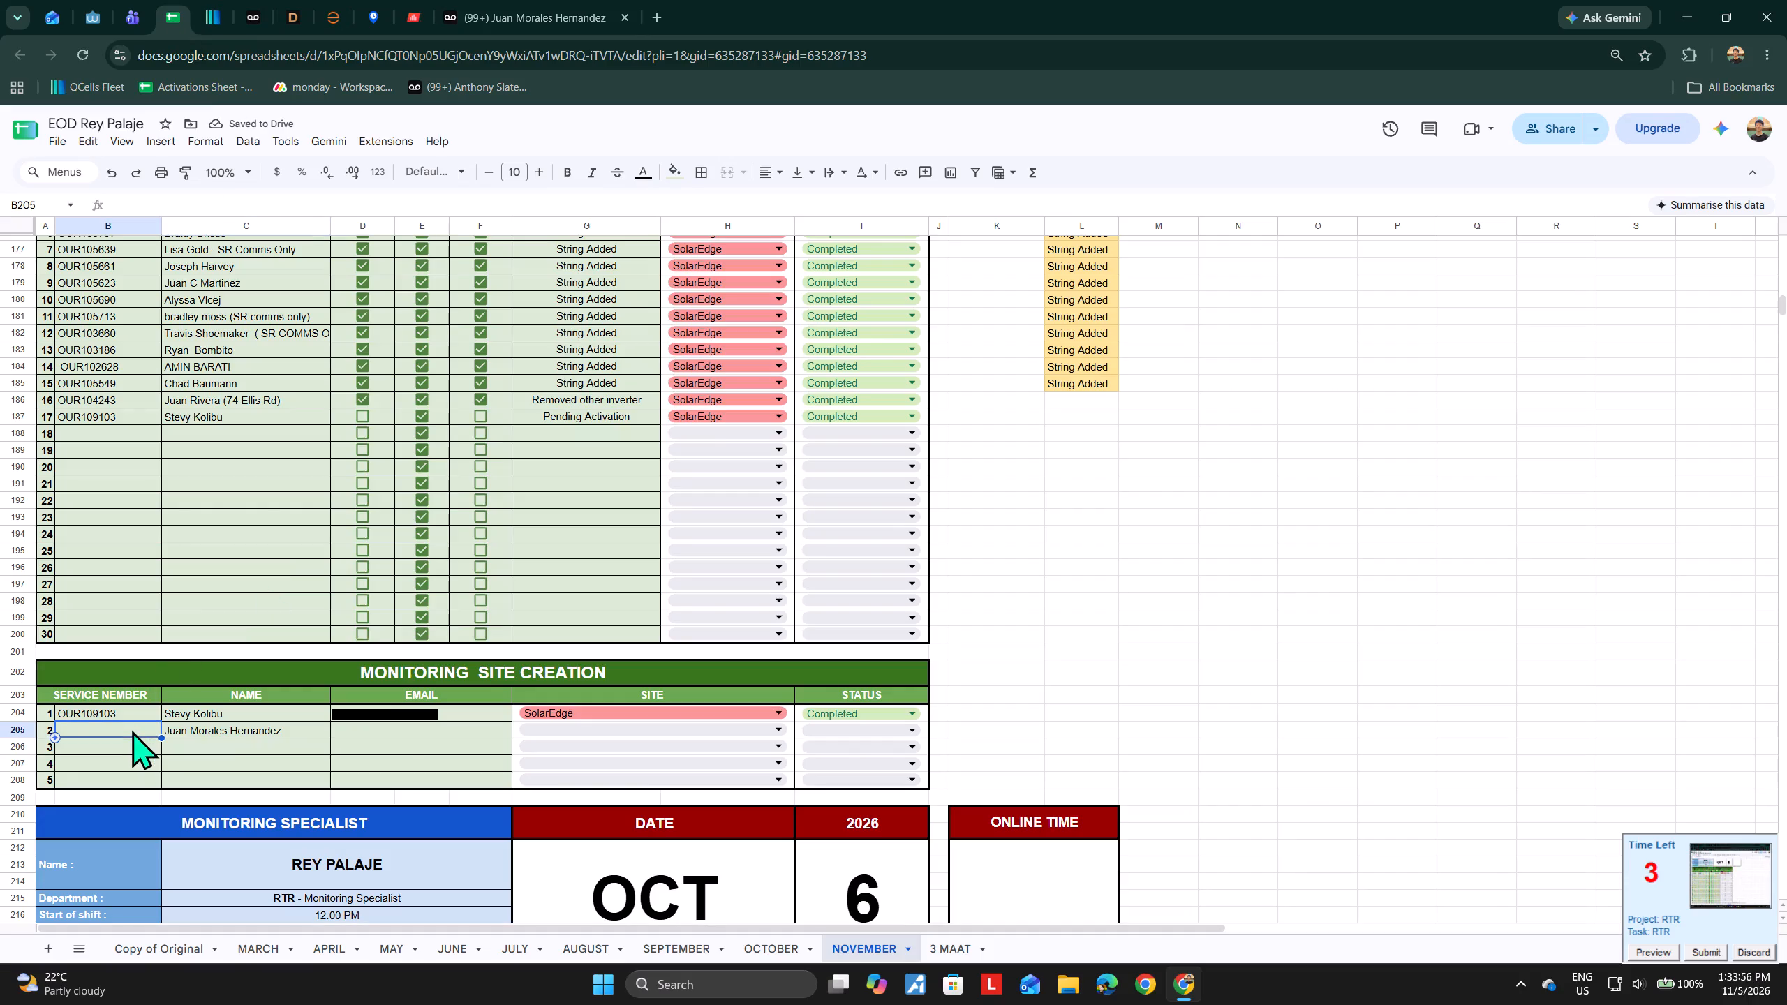
{"action": "key", "text": "ctrl+v"}
{"action": "key", "text": "ctrl+z"}
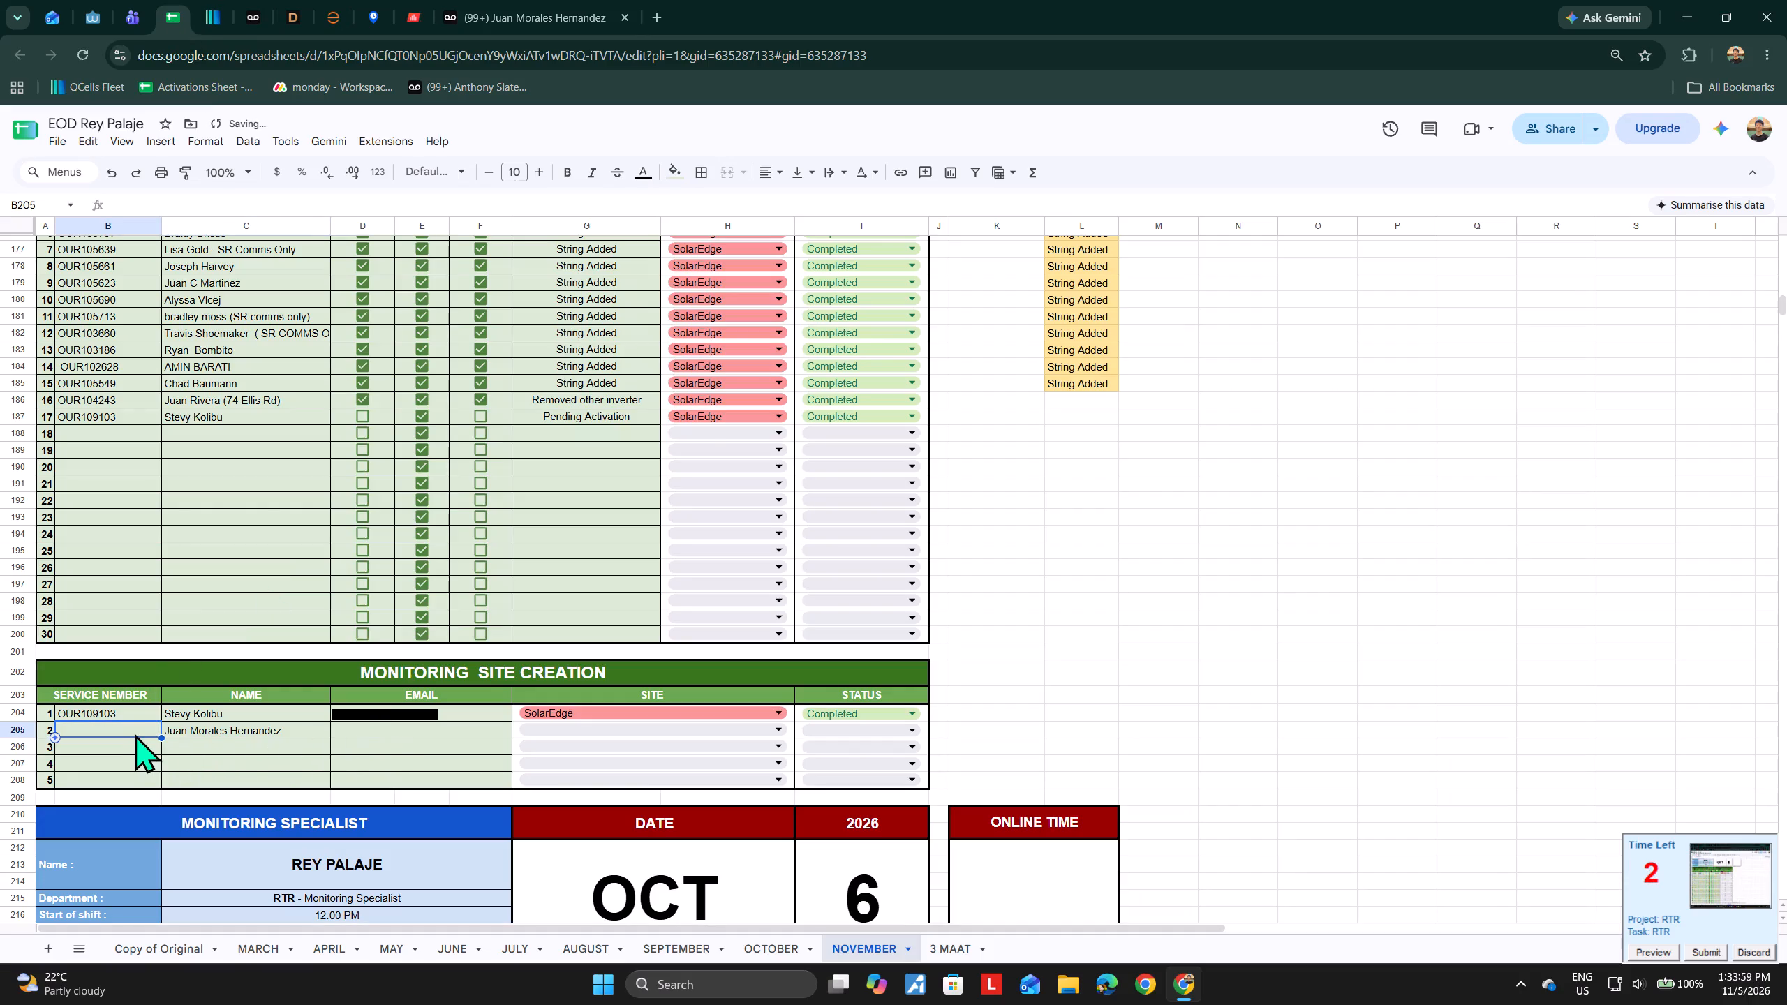
{"action": "double_click", "coordinate": [133, 728]}
{"action": "key", "text": "ctrl+v"}
{"action": "left_click", "coordinate": [380, 729]}
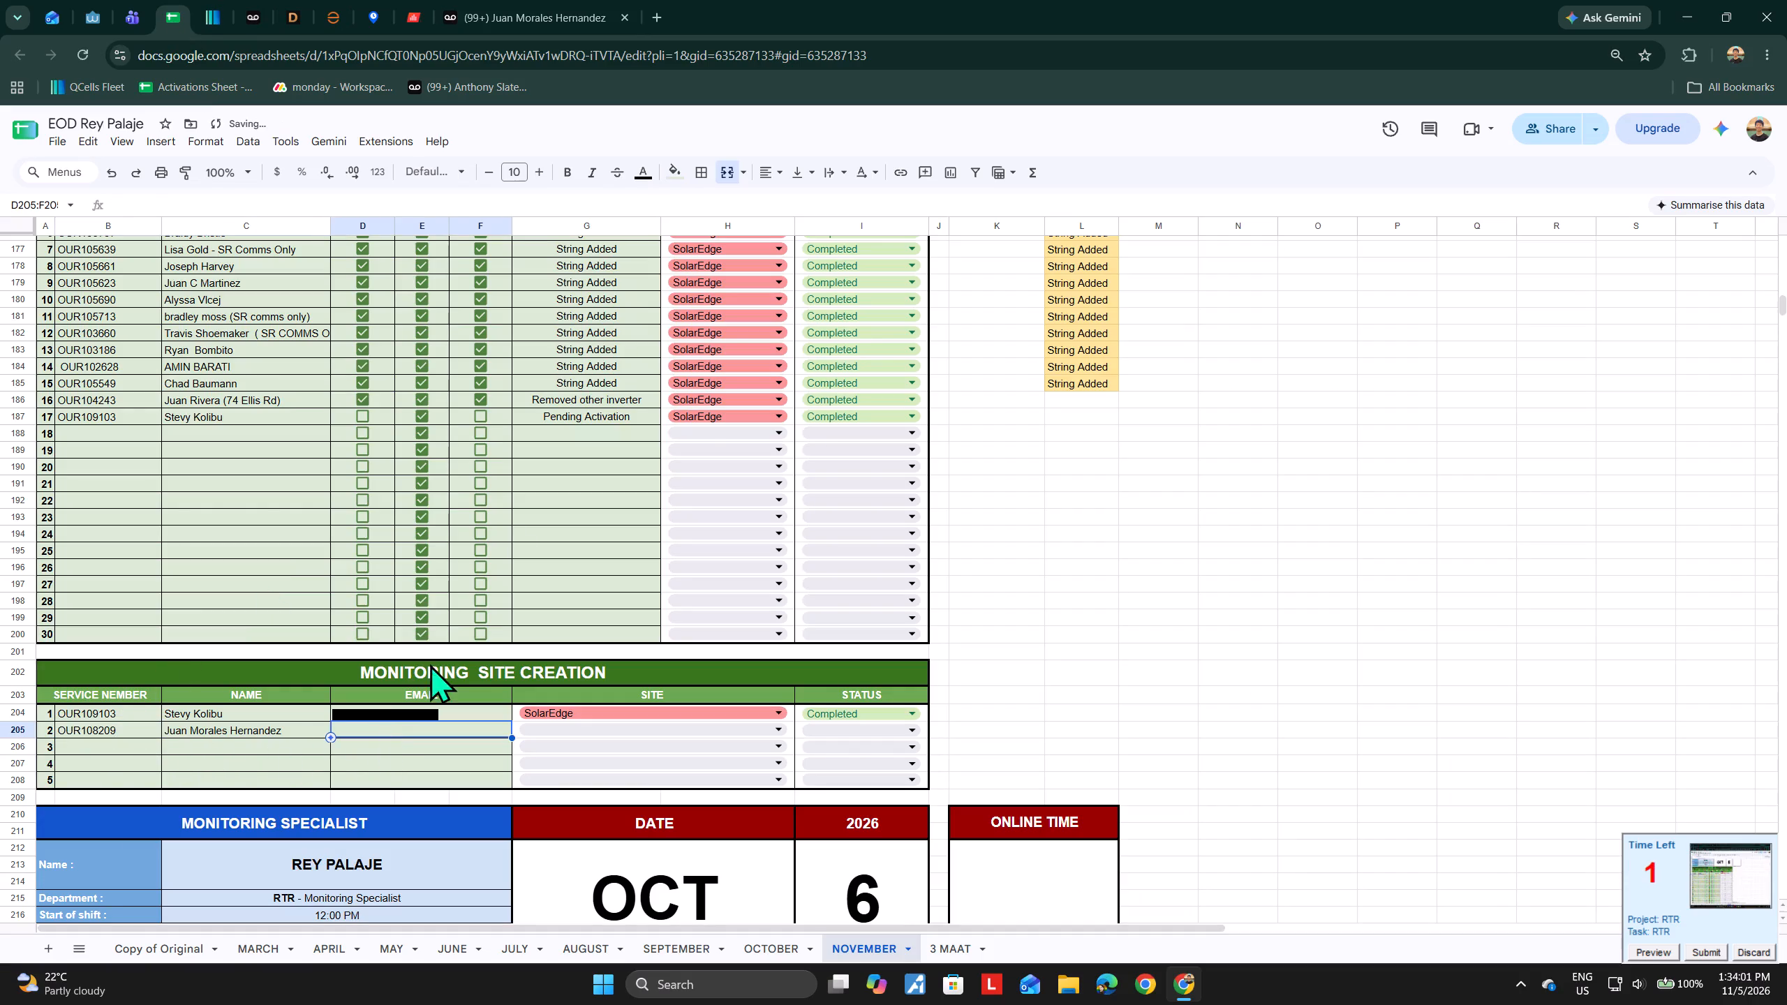
Copy the customer's email address from the contact card in their Tape record.
{"action": "left_click", "coordinate": [567, 0]}
{"action": "scroll", "coordinate": [513, 396], "scroll_direction": "down", "scroll_amount": 5}
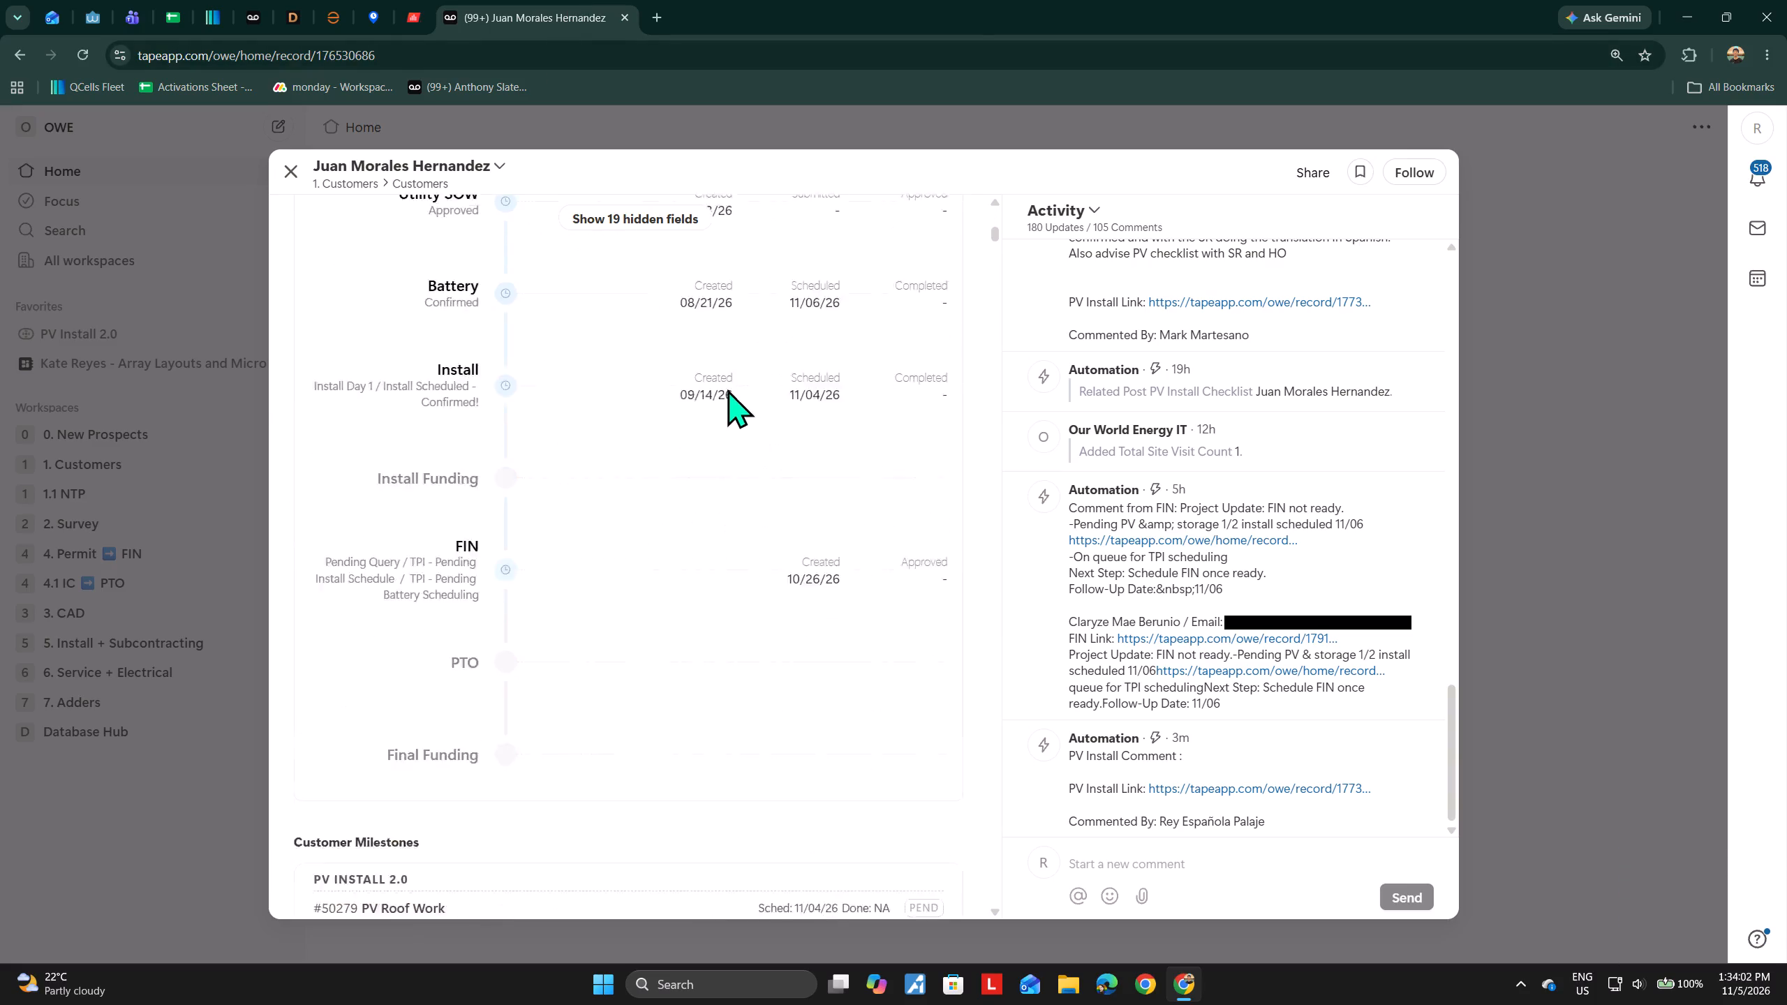
{"action": "scroll", "coordinate": [695, 425], "scroll_direction": "down", "scroll_amount": 1}
{"action": "scroll", "coordinate": [672, 481], "scroll_direction": "down", "scroll_amount": 5}
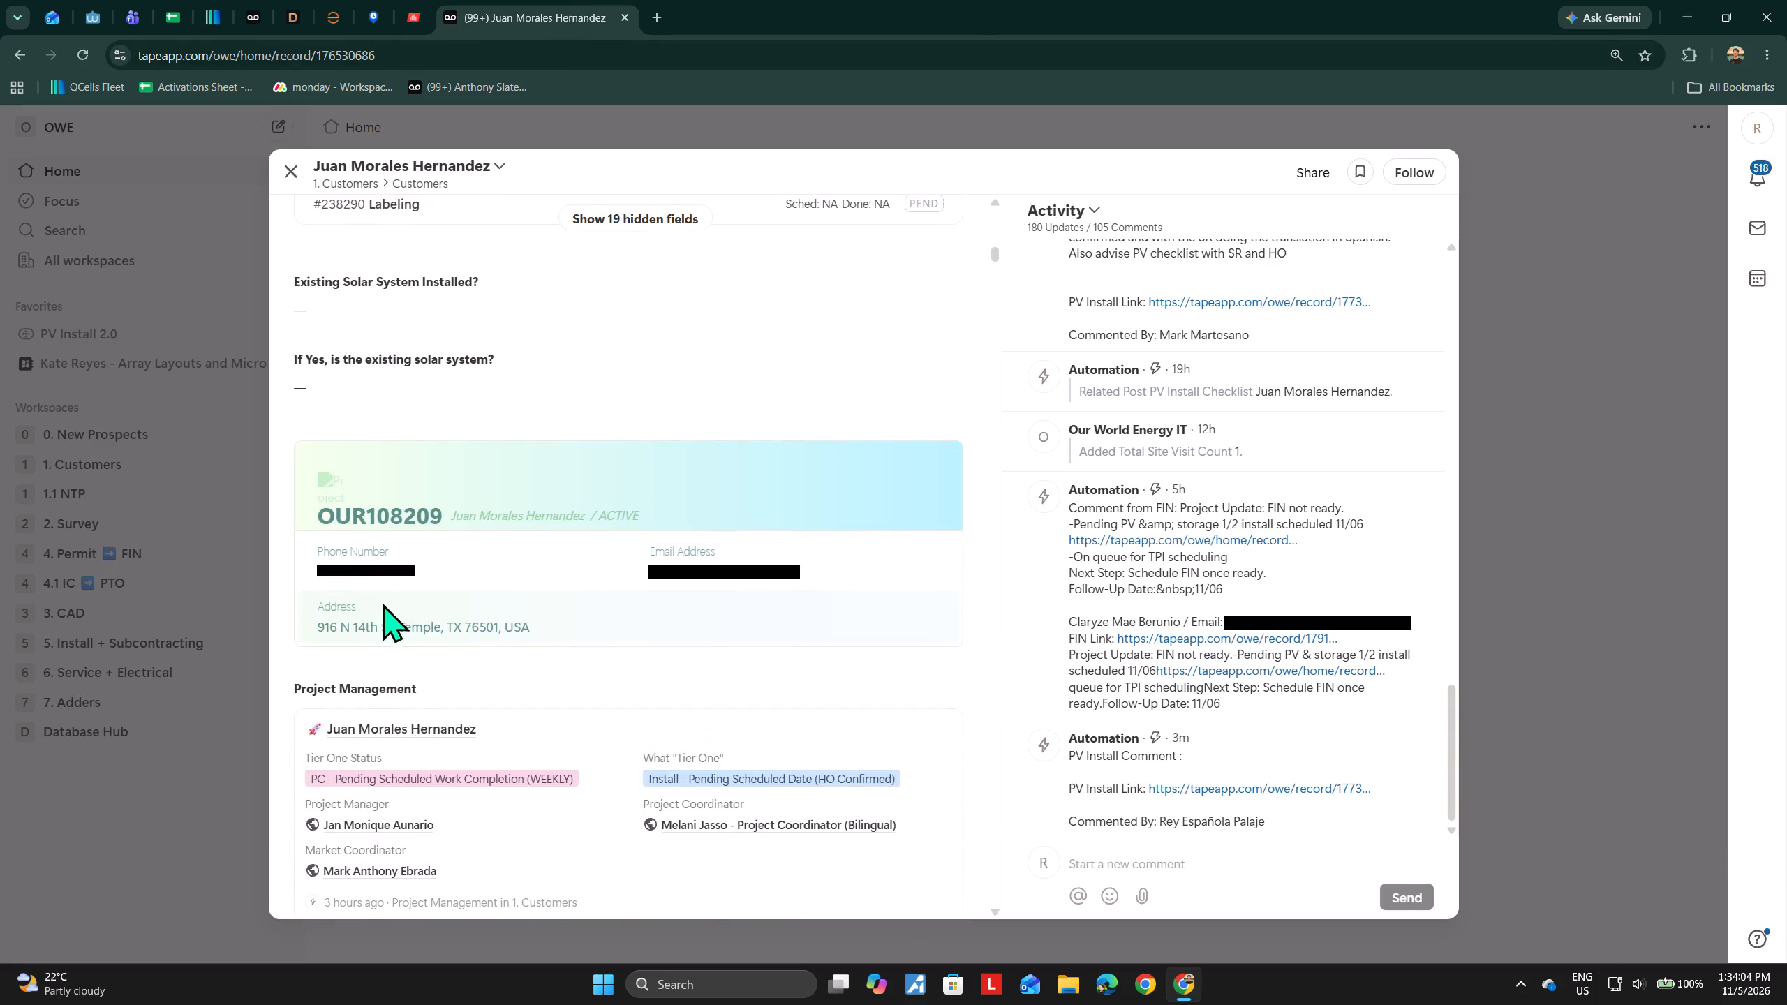
{"action": "triple_click", "coordinate": [748, 563]}
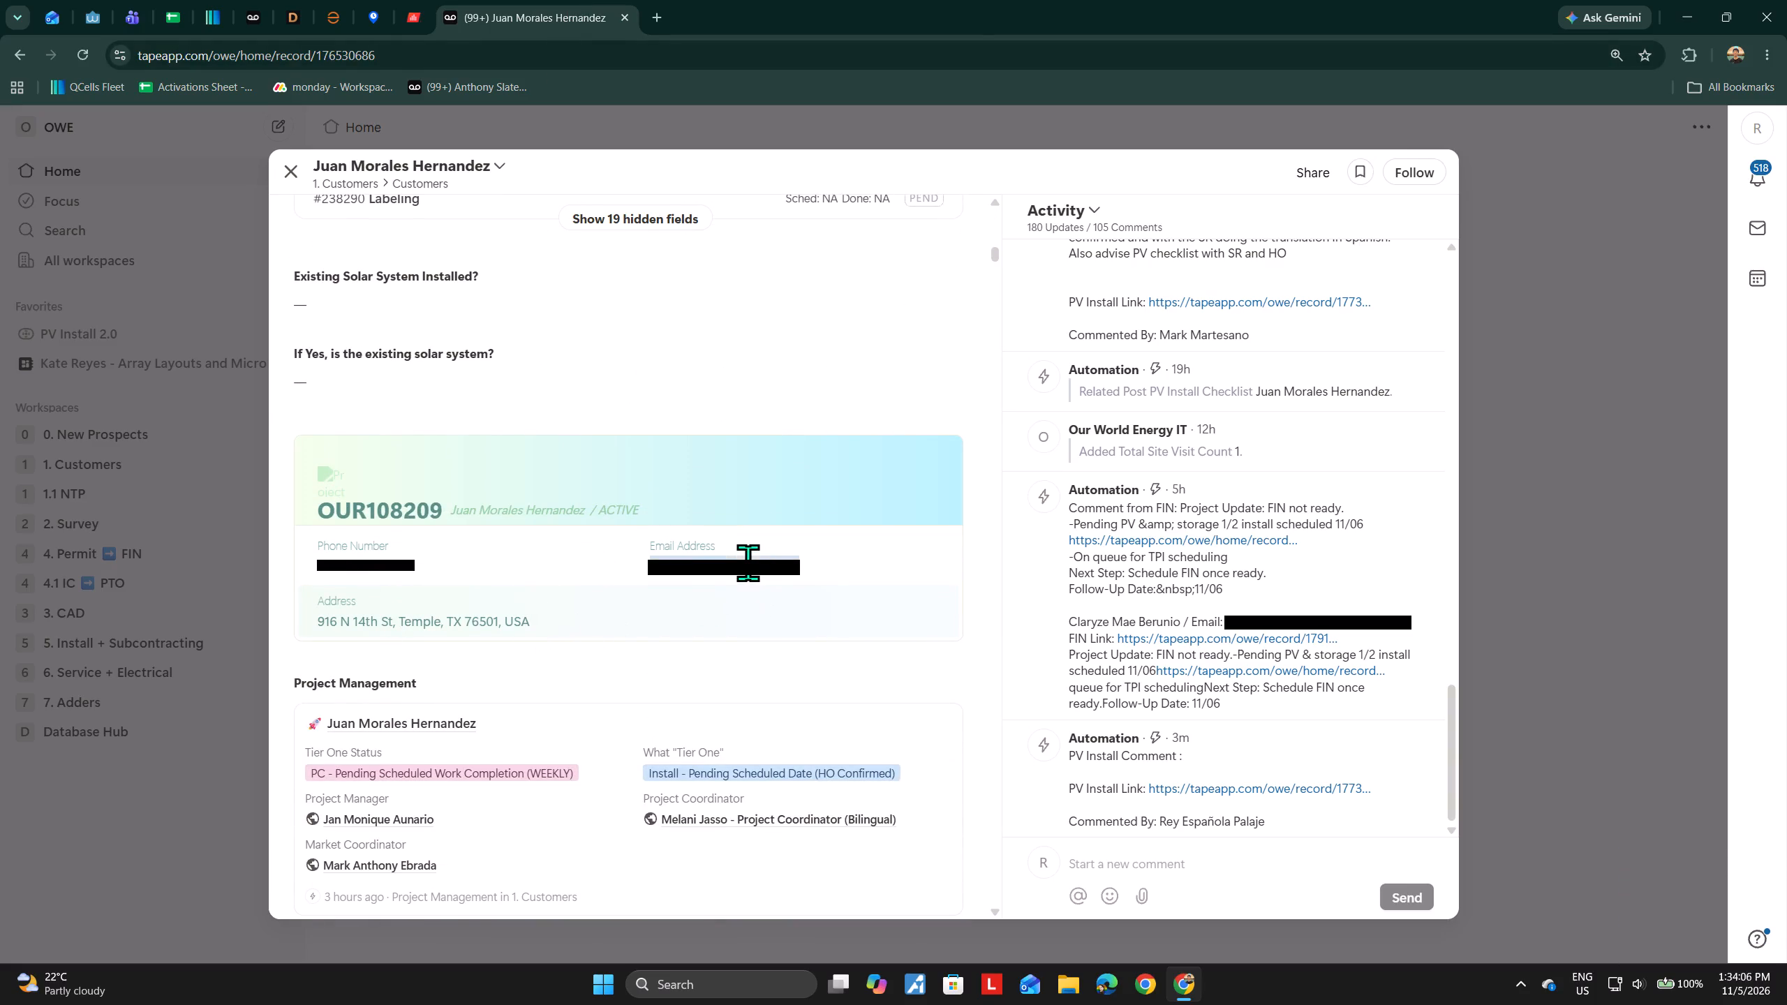
{"action": "key", "text": "ctrl+c"}
{"action": "left_click", "coordinate": [401, 2]}
{"action": "left_click", "coordinate": [550, 0]}
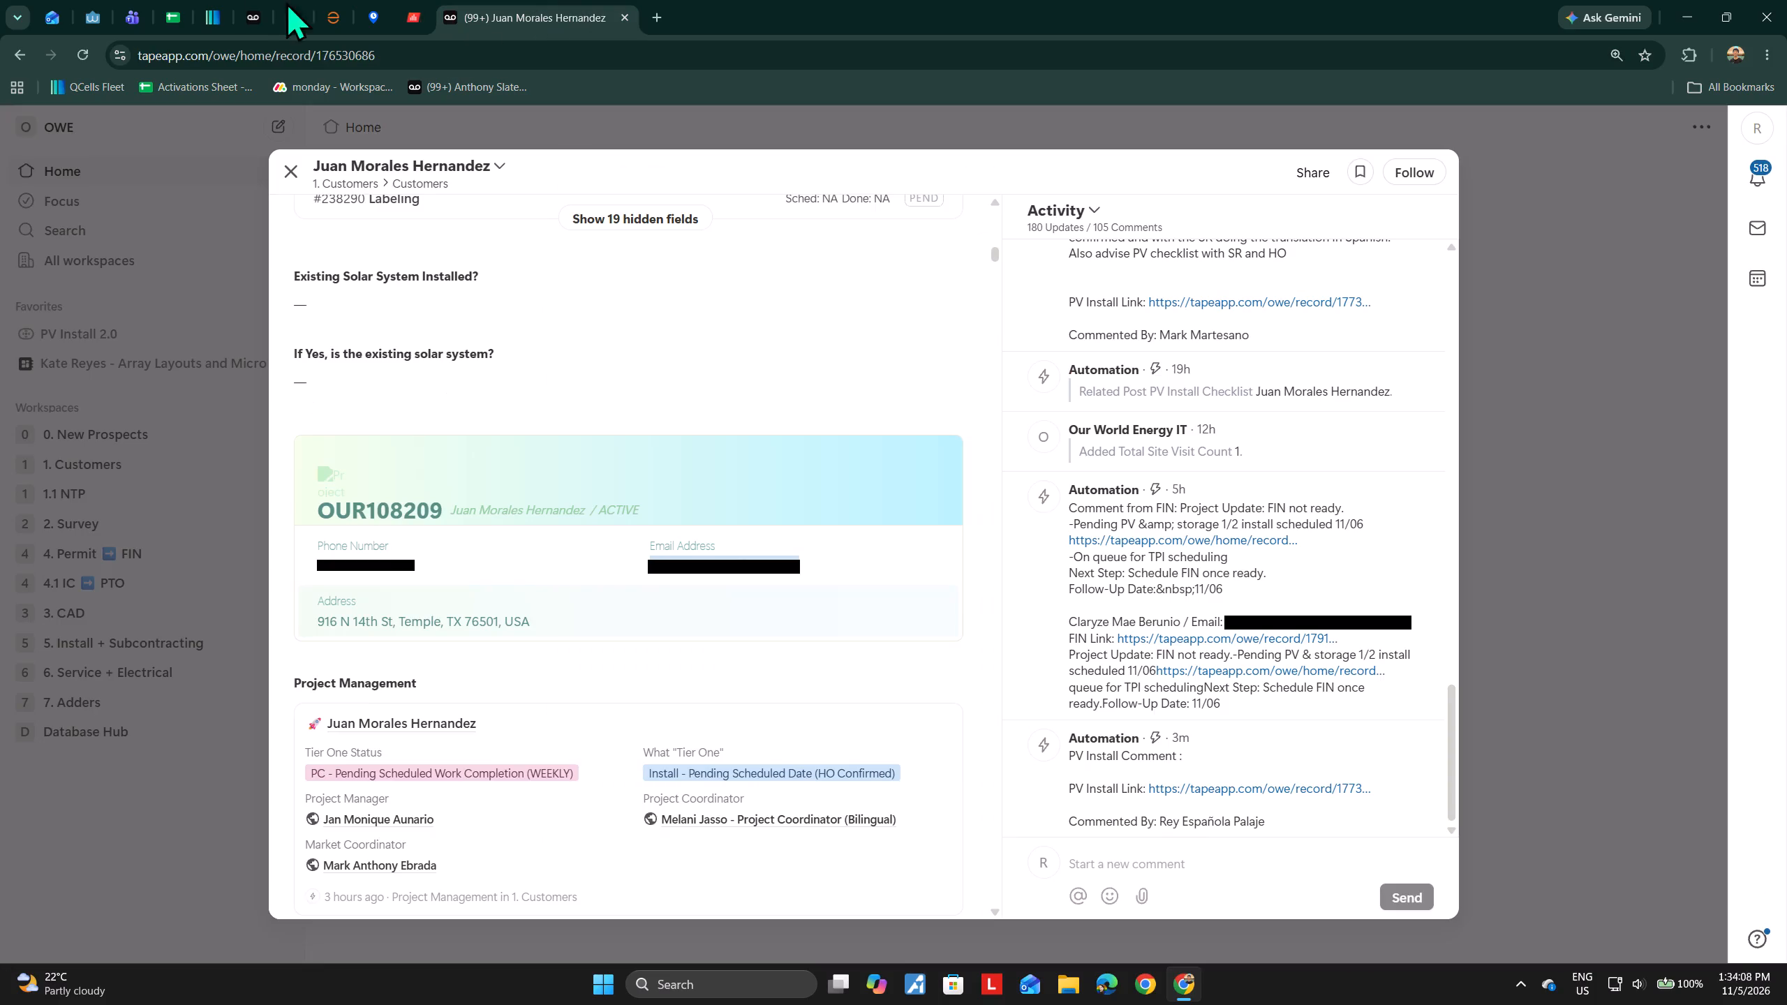
Paste the email address into entry 2 of the October 5 Site Creation table and remove the extra line breaks after it.
{"action": "left_click", "coordinate": [183, 13]}
{"action": "left_click", "coordinate": [399, 749]}
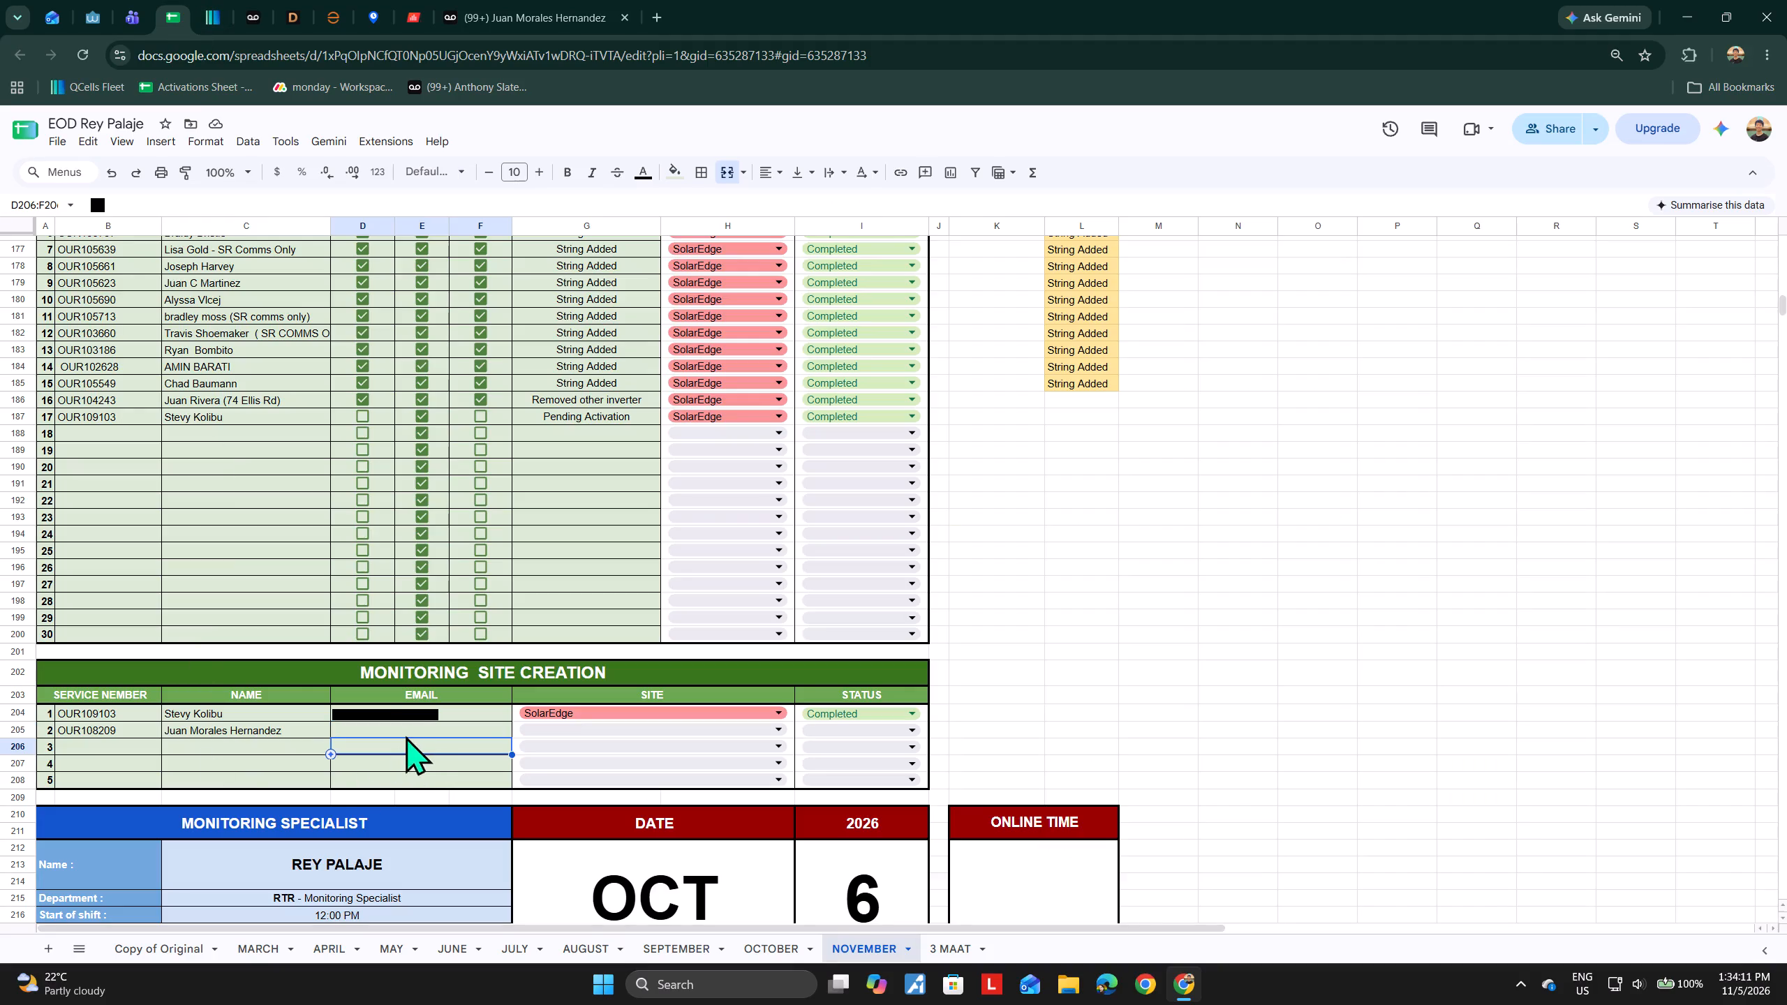
{"action": "left_click", "coordinate": [413, 727]}
{"action": "key", "text": "ctrl+v"}
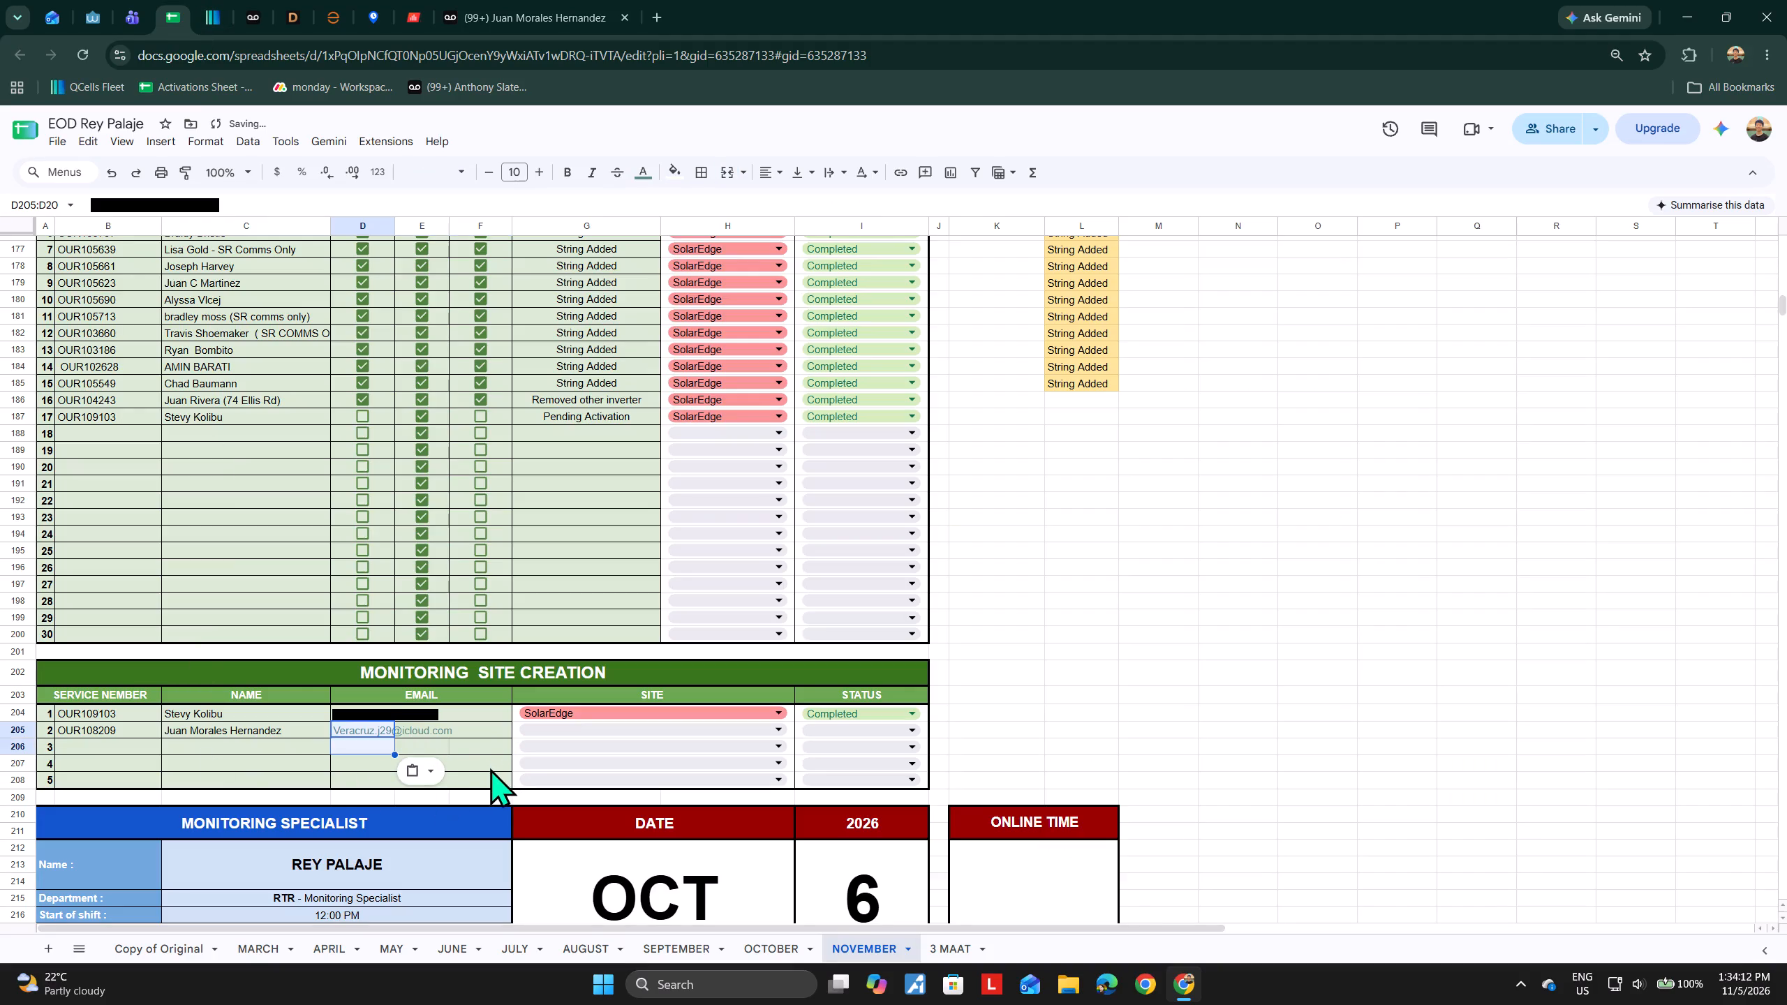
{"action": "key", "text": "ctrl+z"}
{"action": "double_click", "coordinate": [445, 729]}
{"action": "key", "text": "ctrl+v"}
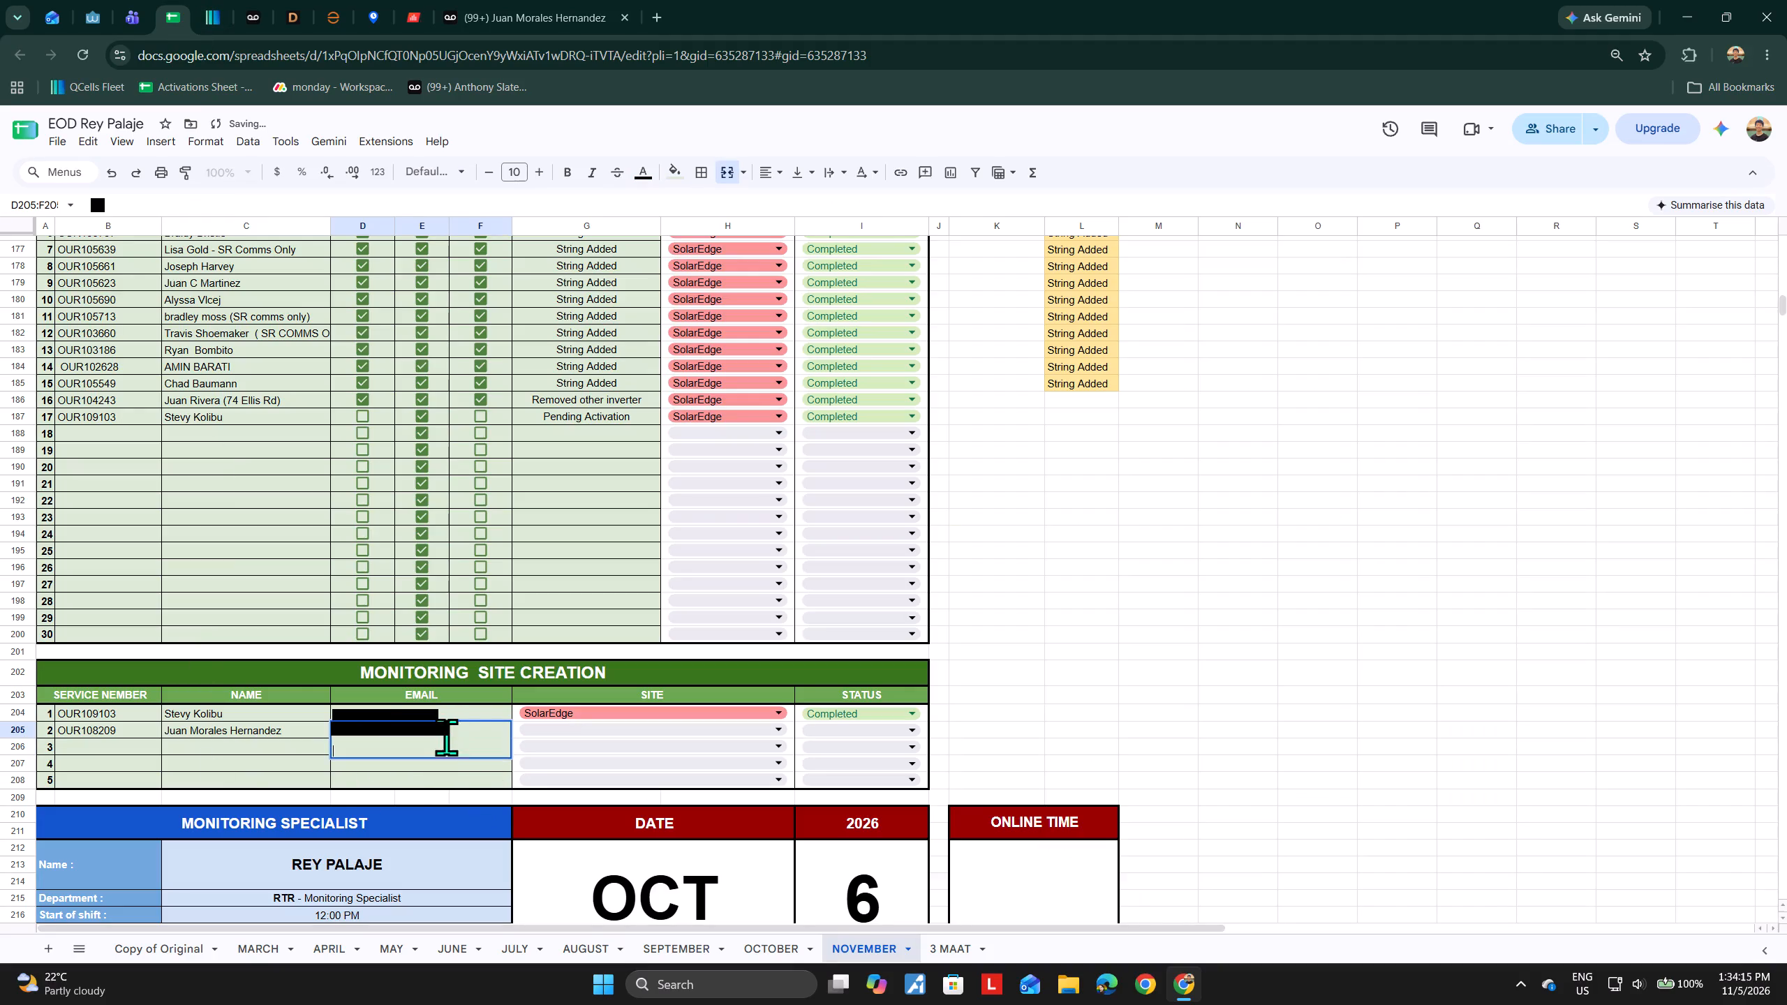
{"action": "key", "text": "BackSpace"}
{"action": "left_click", "coordinate": [431, 777]}
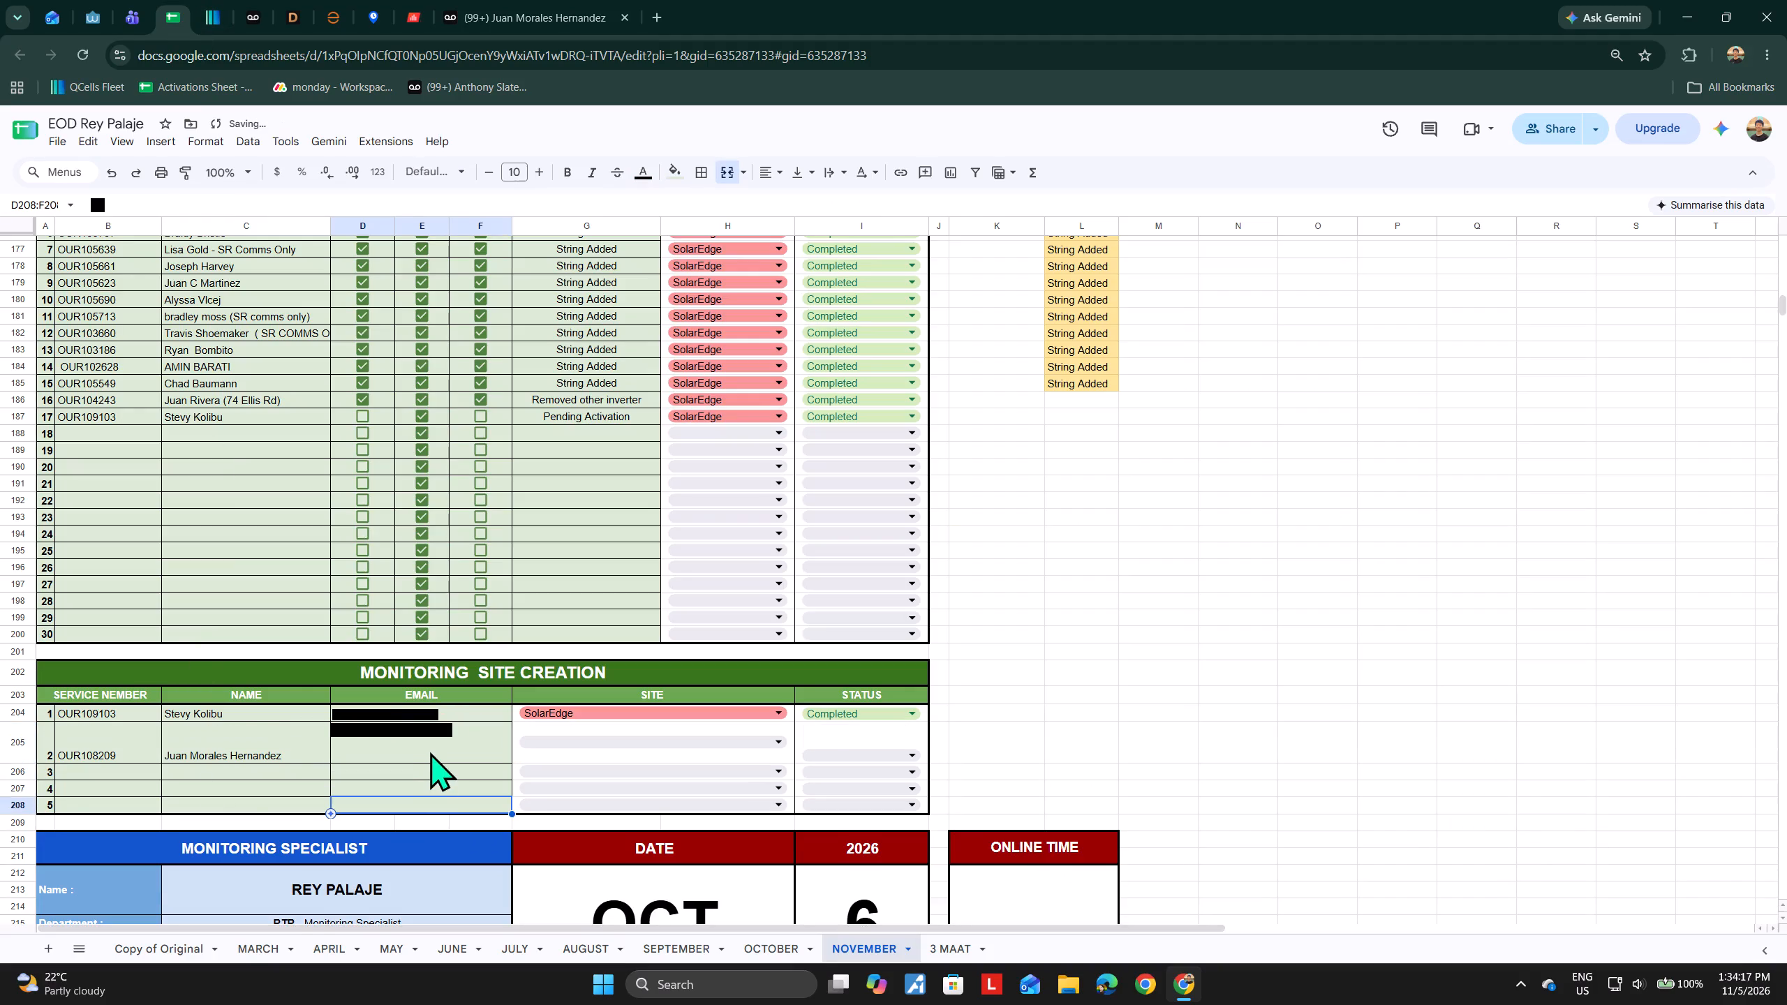
{"action": "double_click", "coordinate": [430, 752]}
{"action": "key", "text": "BackSpace"}
{"action": "key", "text": "BackSpace"}
{"action": "left_click", "coordinate": [454, 791]}
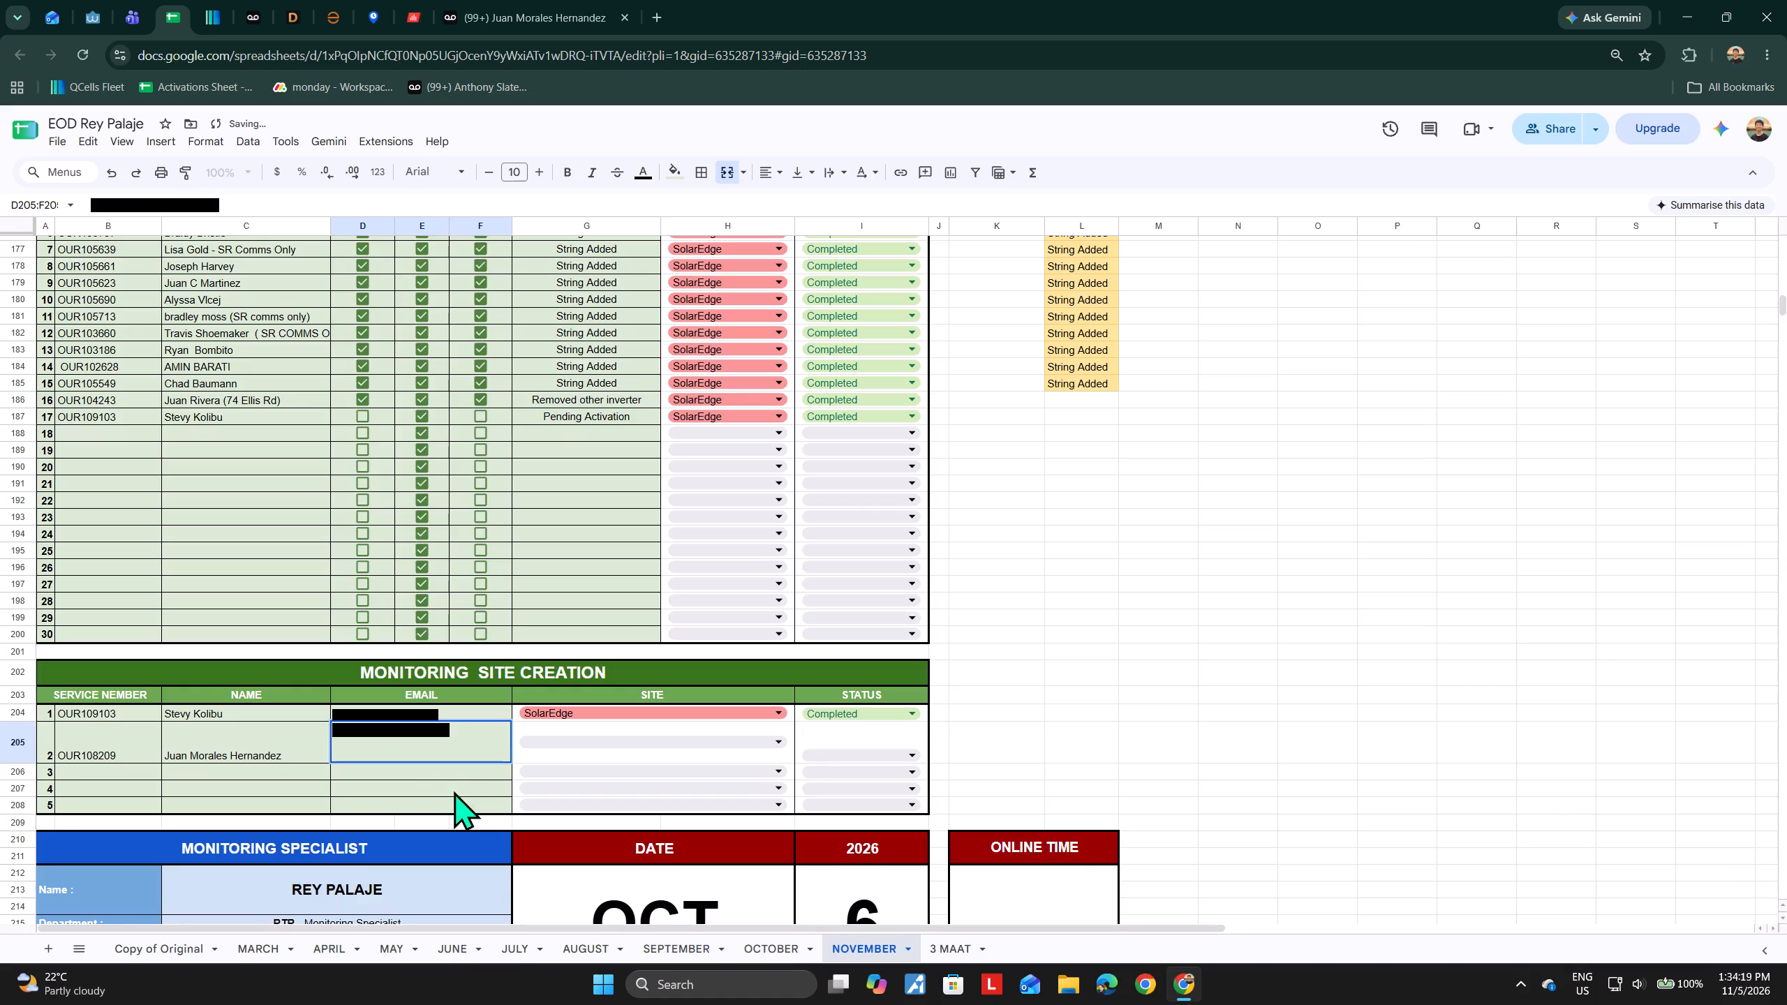
Set entry 2 of the October 5 Site Creation table to site SolarEdge and status Completed.
{"action": "left_click", "coordinate": [571, 735]}
{"action": "left_click", "coordinate": [565, 754]}
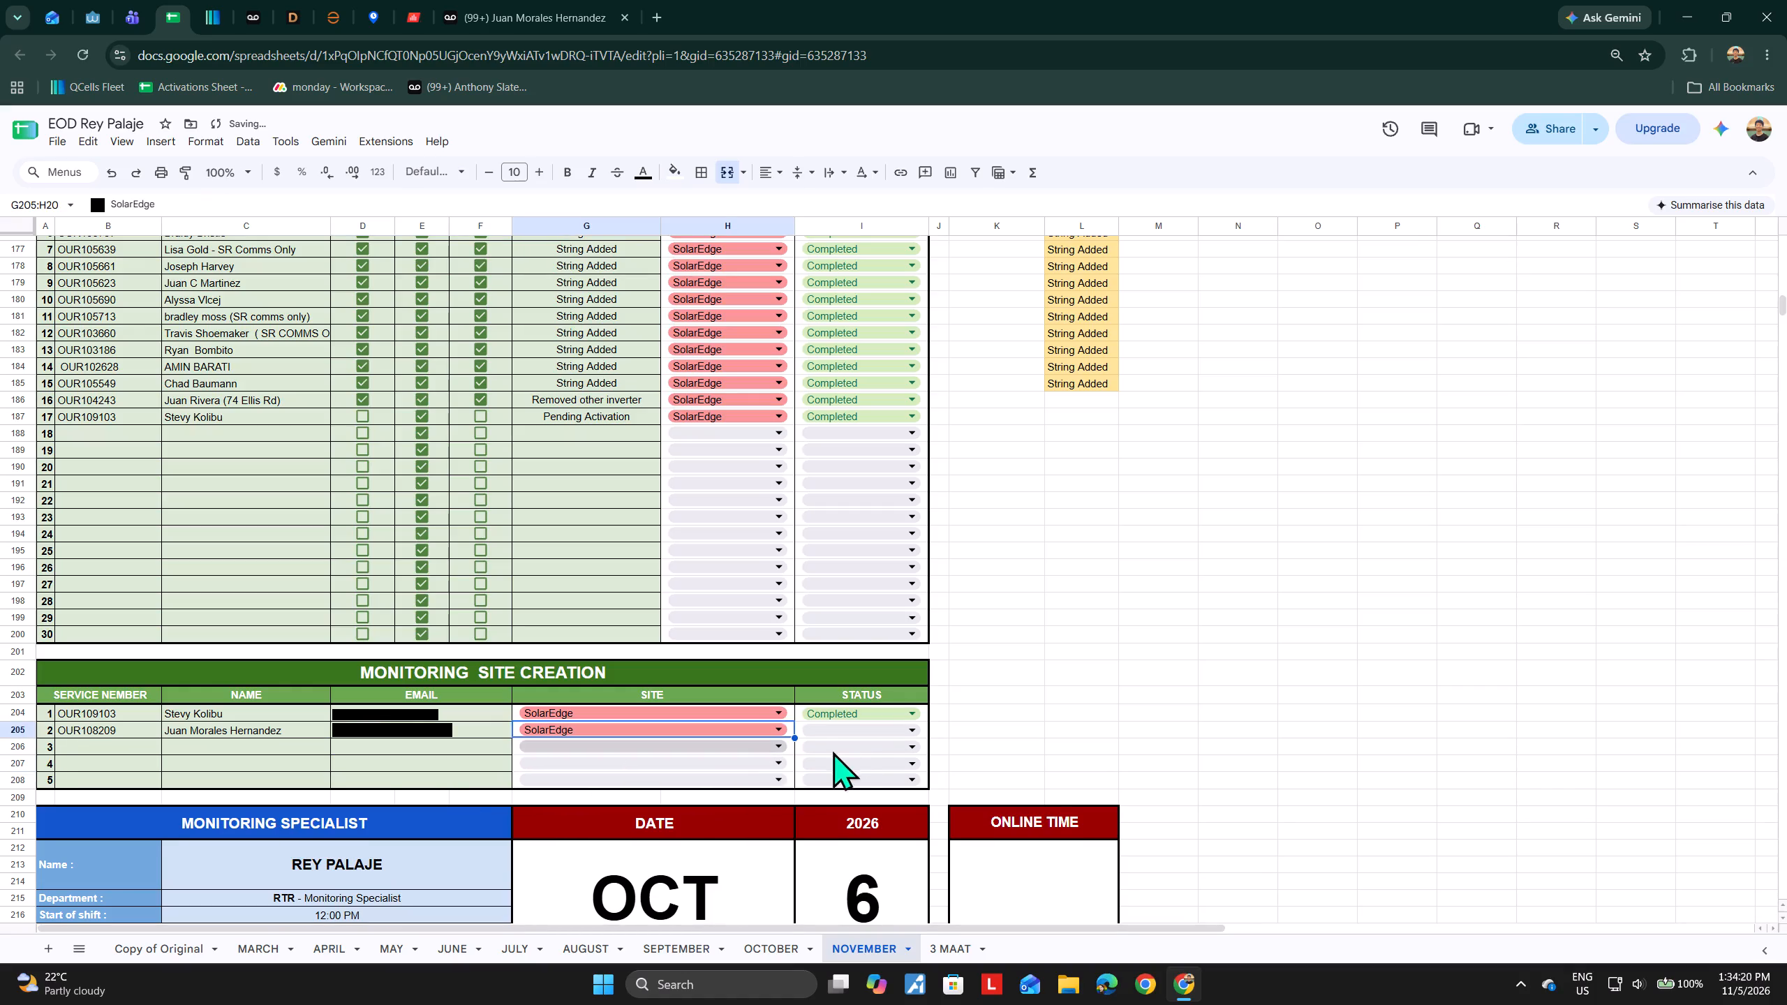
{"action": "left_click", "coordinate": [857, 728]}
{"action": "left_click", "coordinate": [857, 747]}
{"action": "left_click", "coordinate": [1088, 720]}
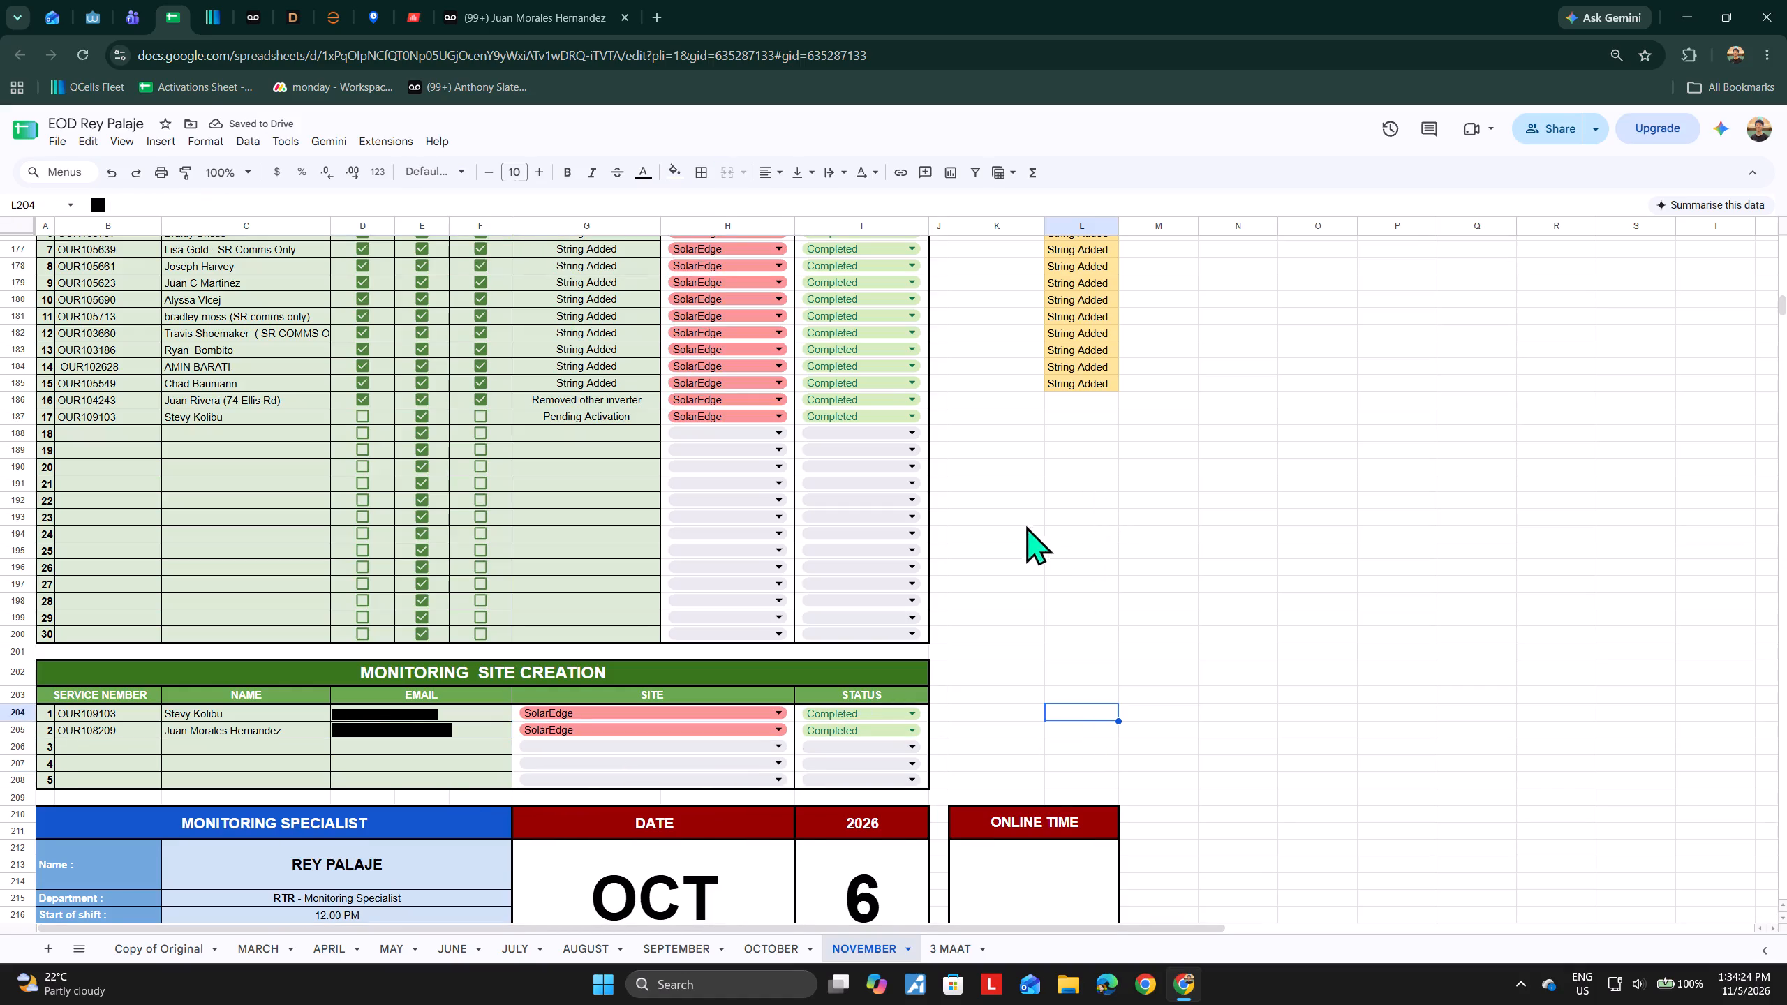
Close the logged customer's Tape record and open the next customer's record in a new tab from the PV Install 2.0 record.
{"action": "left_click", "coordinate": [586, 0]}
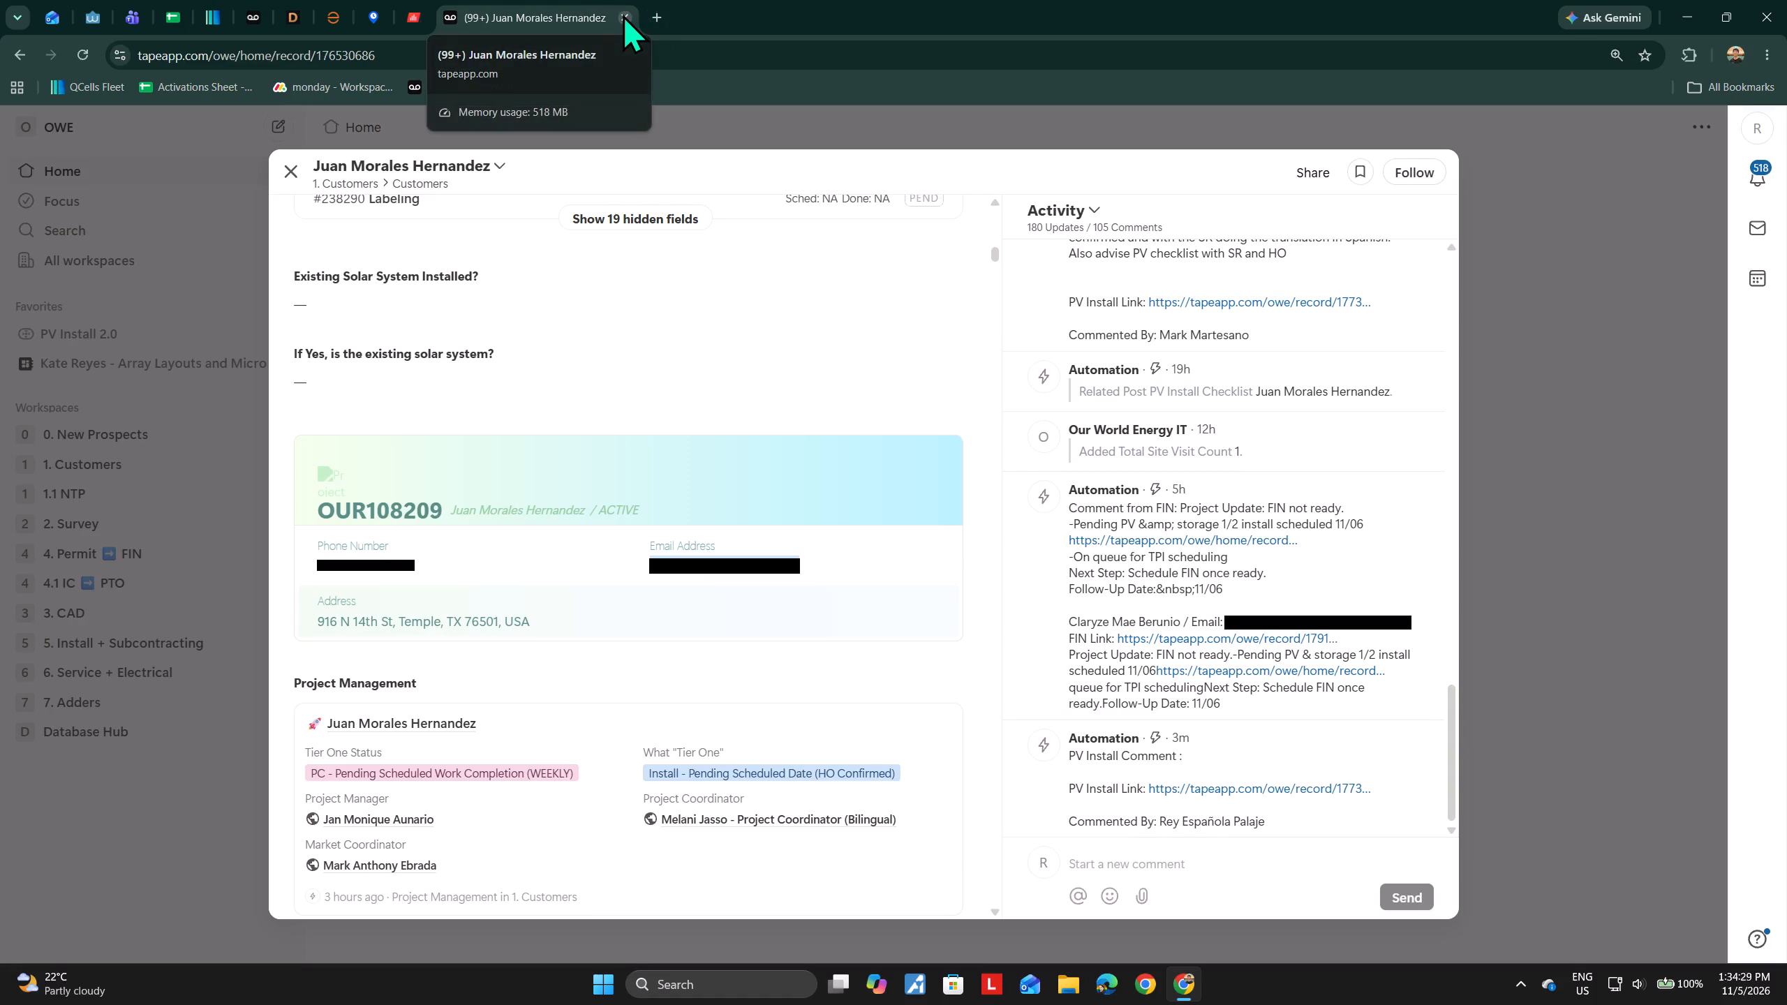
{"action": "left_click", "coordinate": [623, 14]}
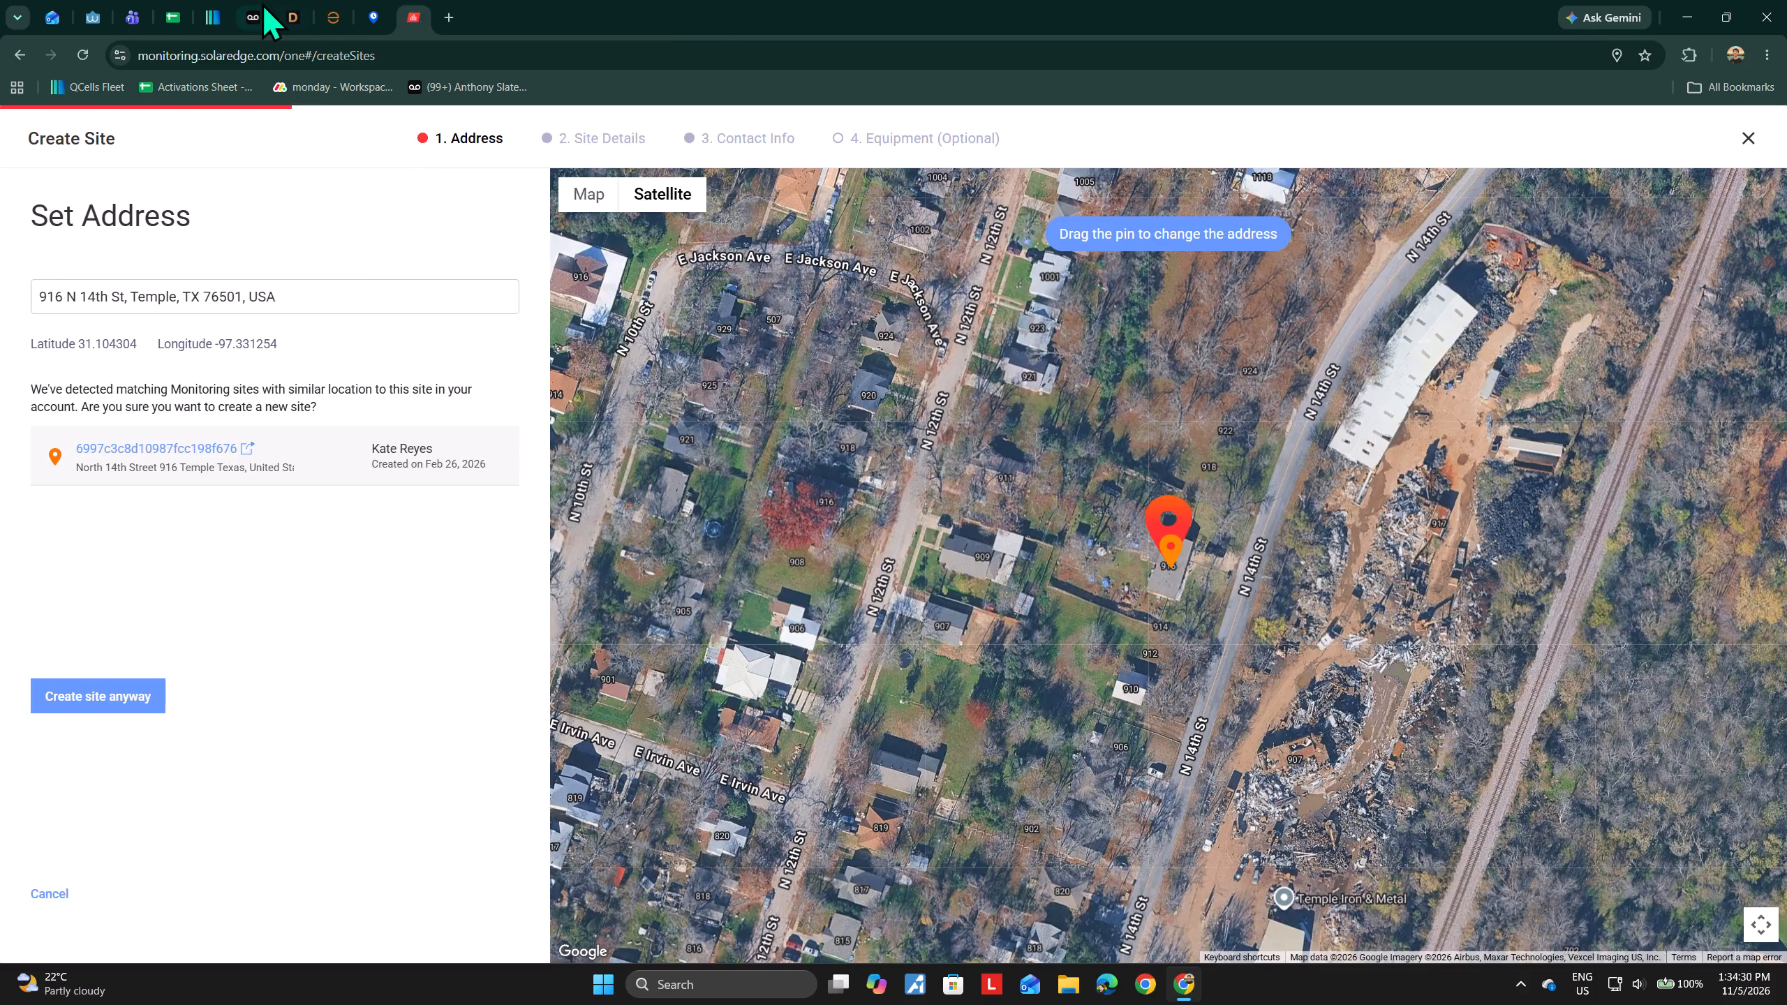
{"action": "left_click", "coordinate": [262, 2]}
{"action": "middle_click", "coordinate": [359, 278]}
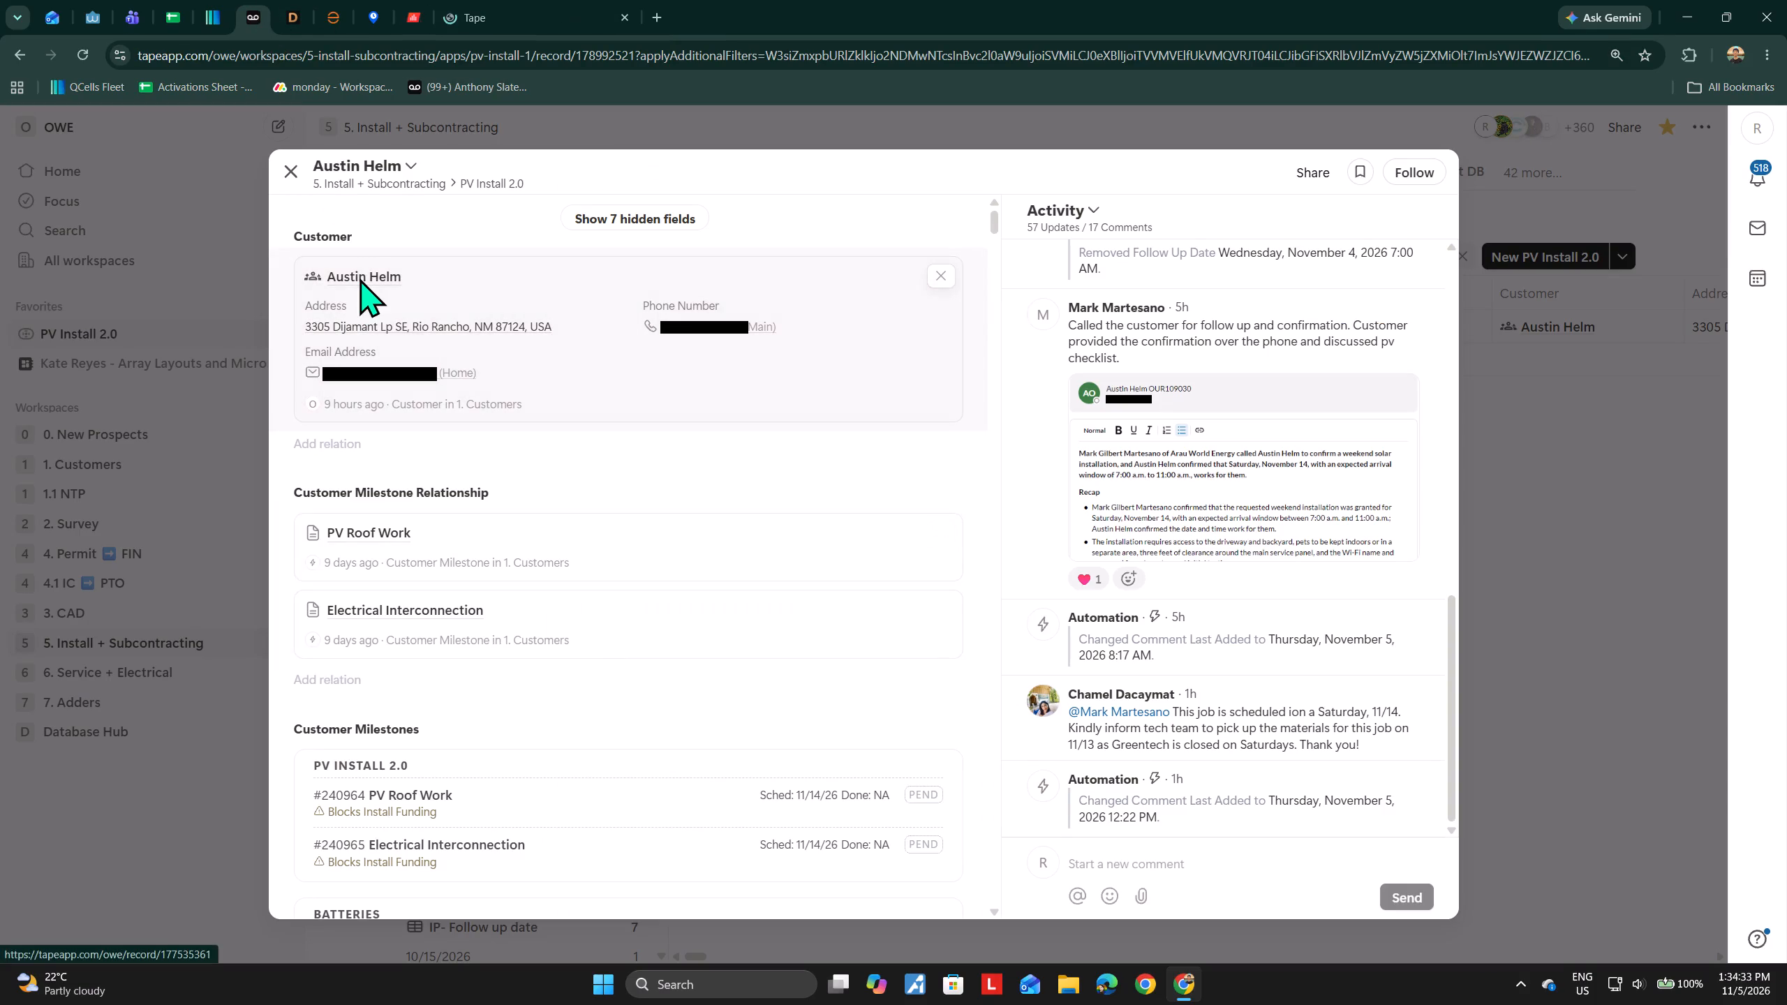
Cancel the SolarEdge site creation in progress and discard its edits.
{"action": "left_click", "coordinate": [403, 1]}
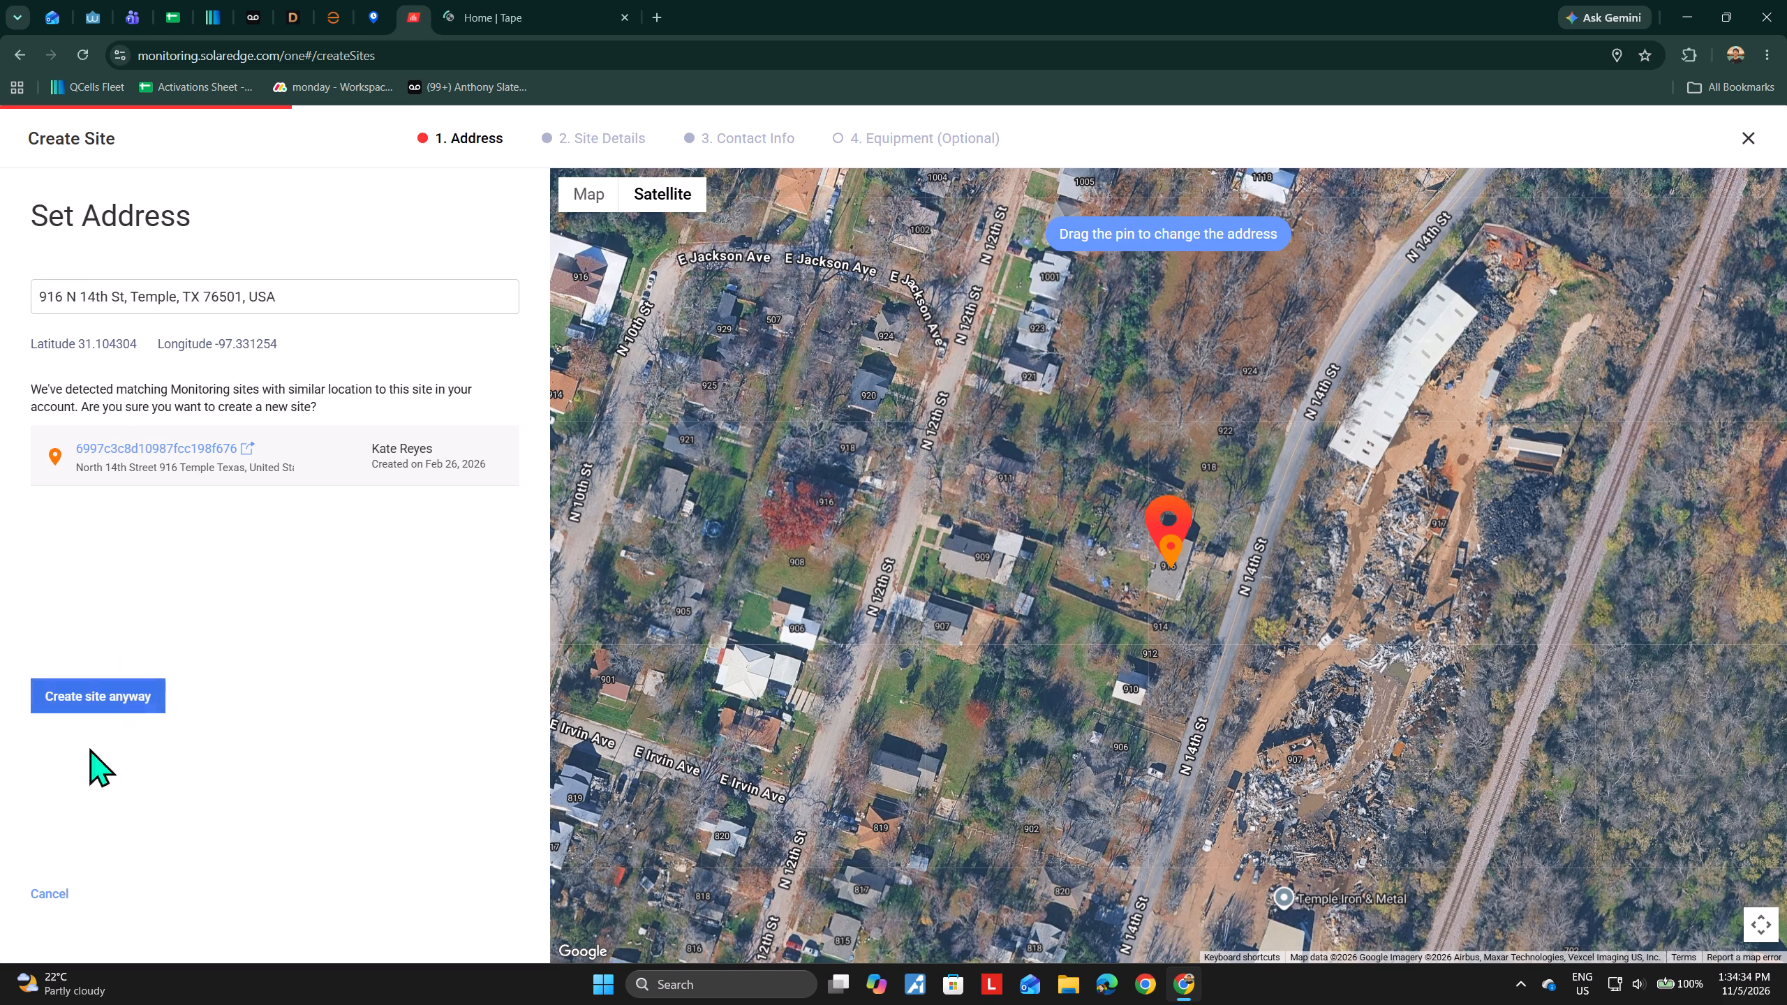
{"action": "left_click", "coordinate": [67, 897]}
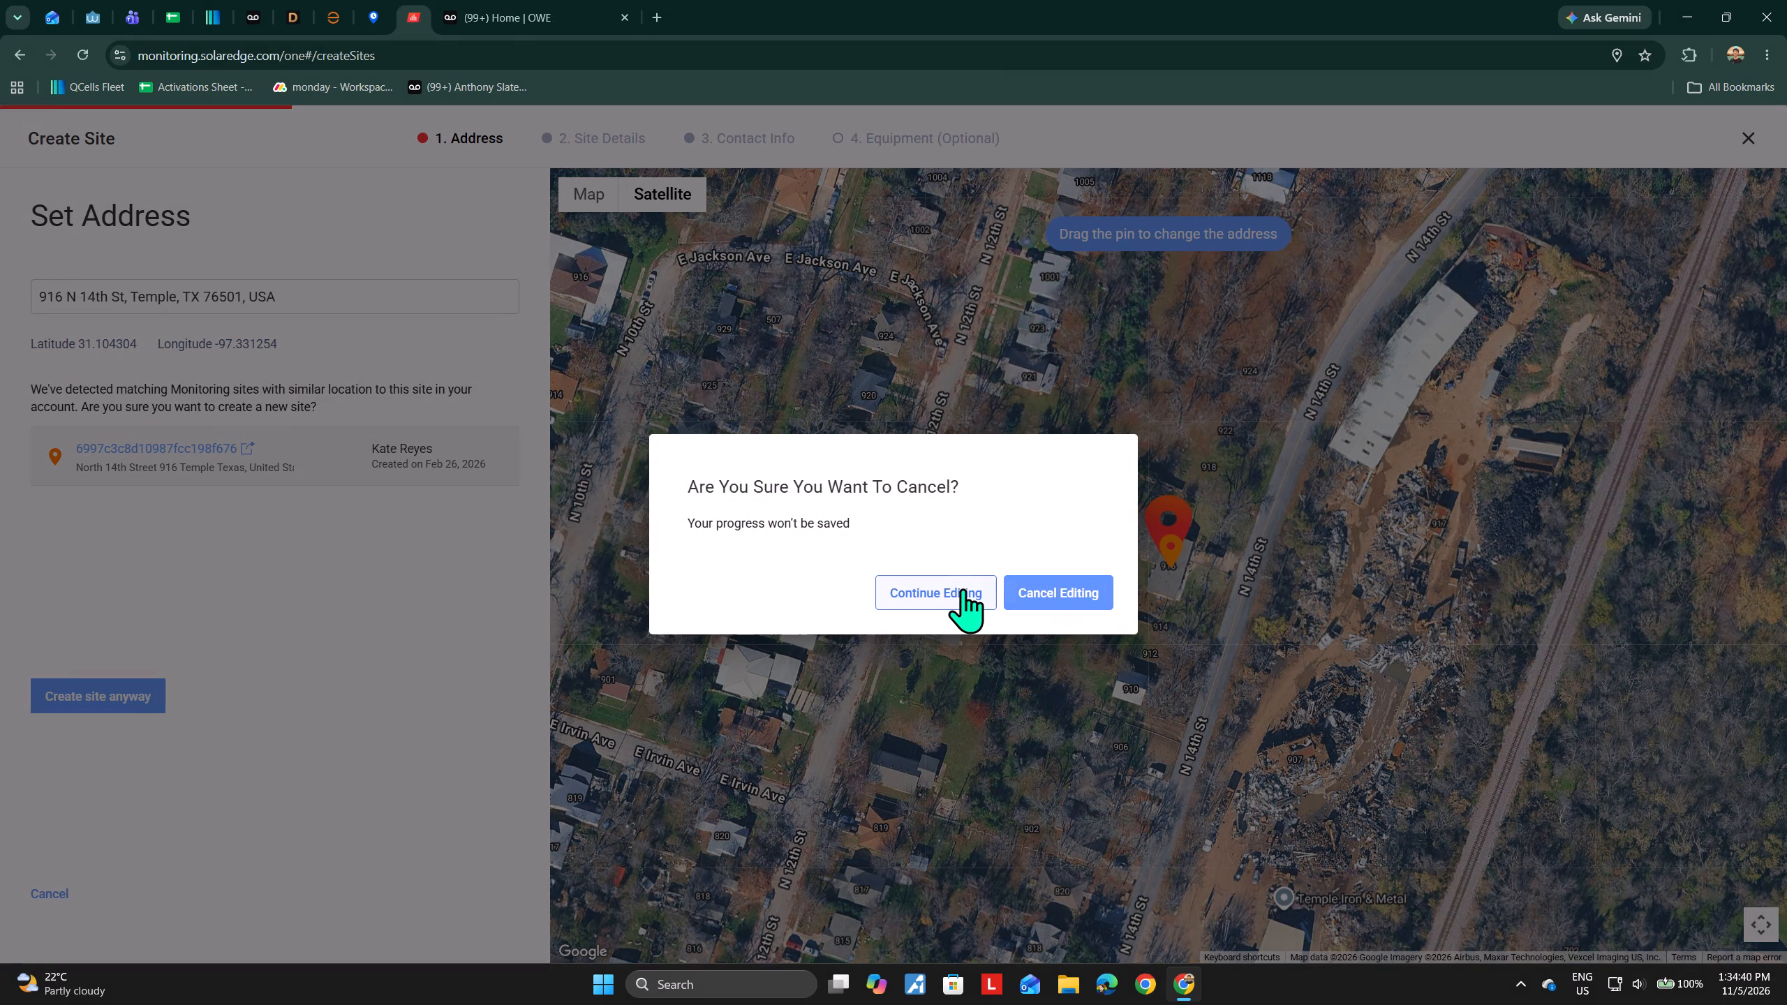
{"action": "left_click", "coordinate": [1082, 589]}
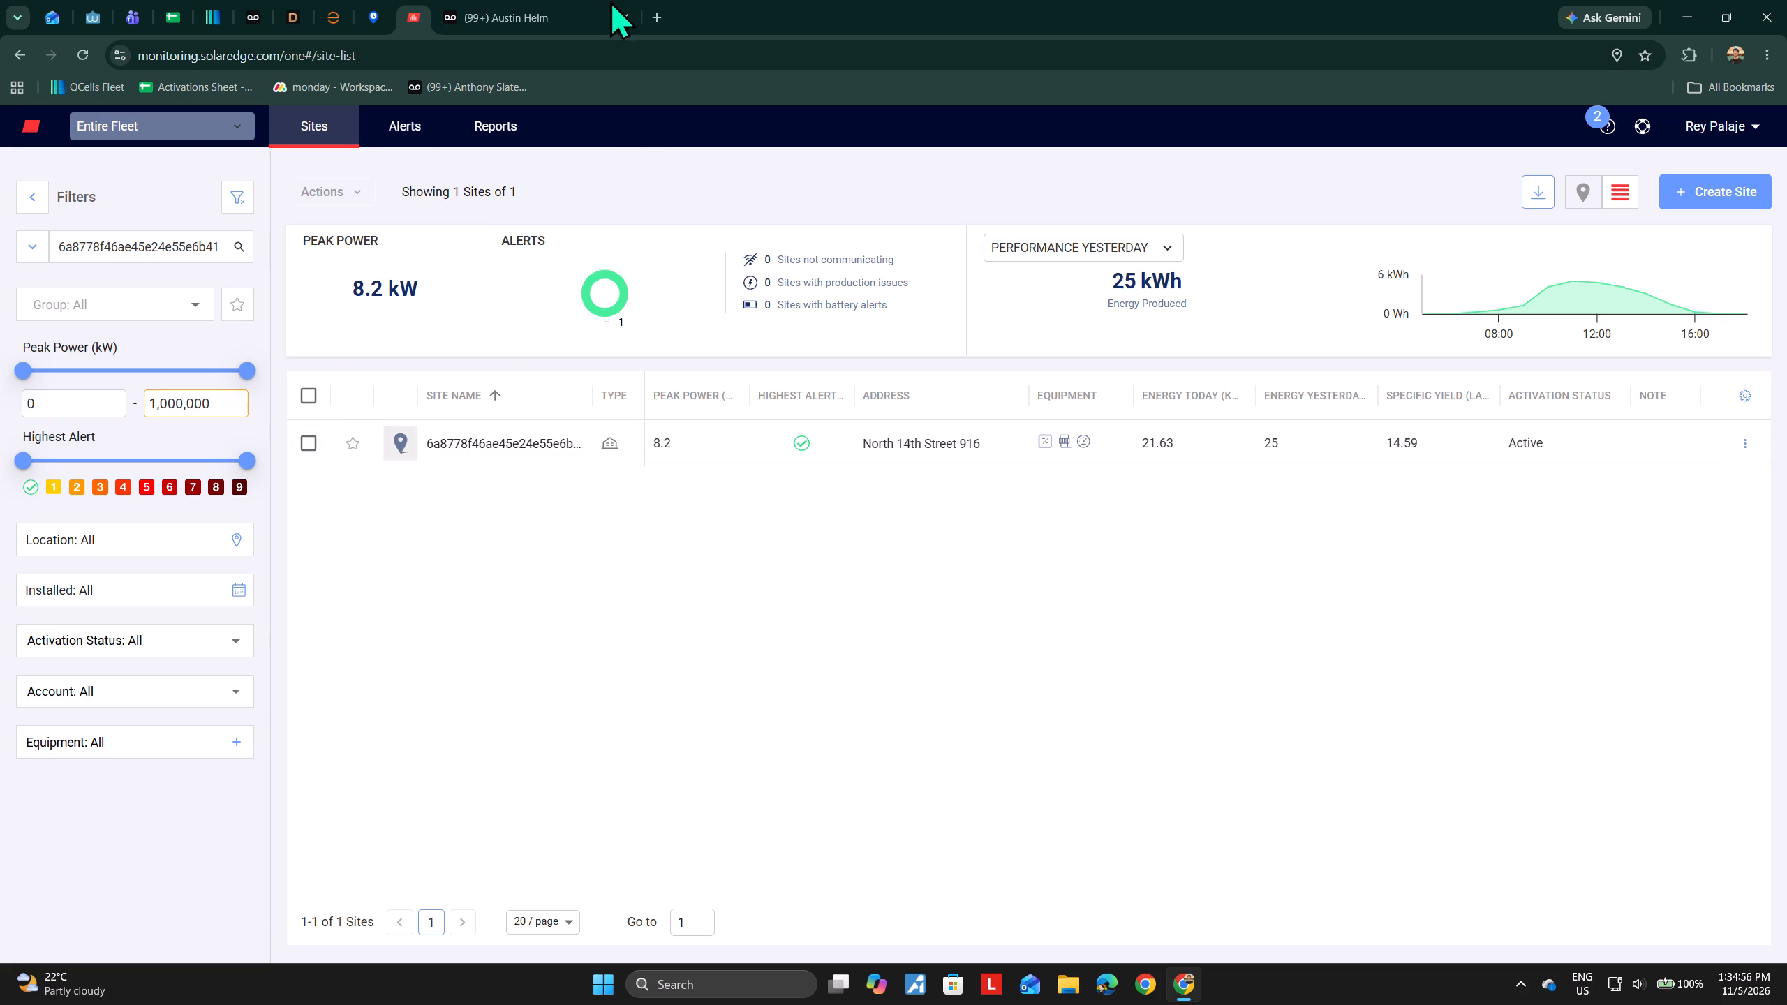
Search the next customer's Tape record for "finan" and step through the matches to the Finance Company field.
{"action": "left_click", "coordinate": [464, 0]}
{"action": "left_click_drag", "start_coordinate": [403, 13], "coordinate": [412, 13]}
{"action": "left_click", "coordinate": [526, 0]}
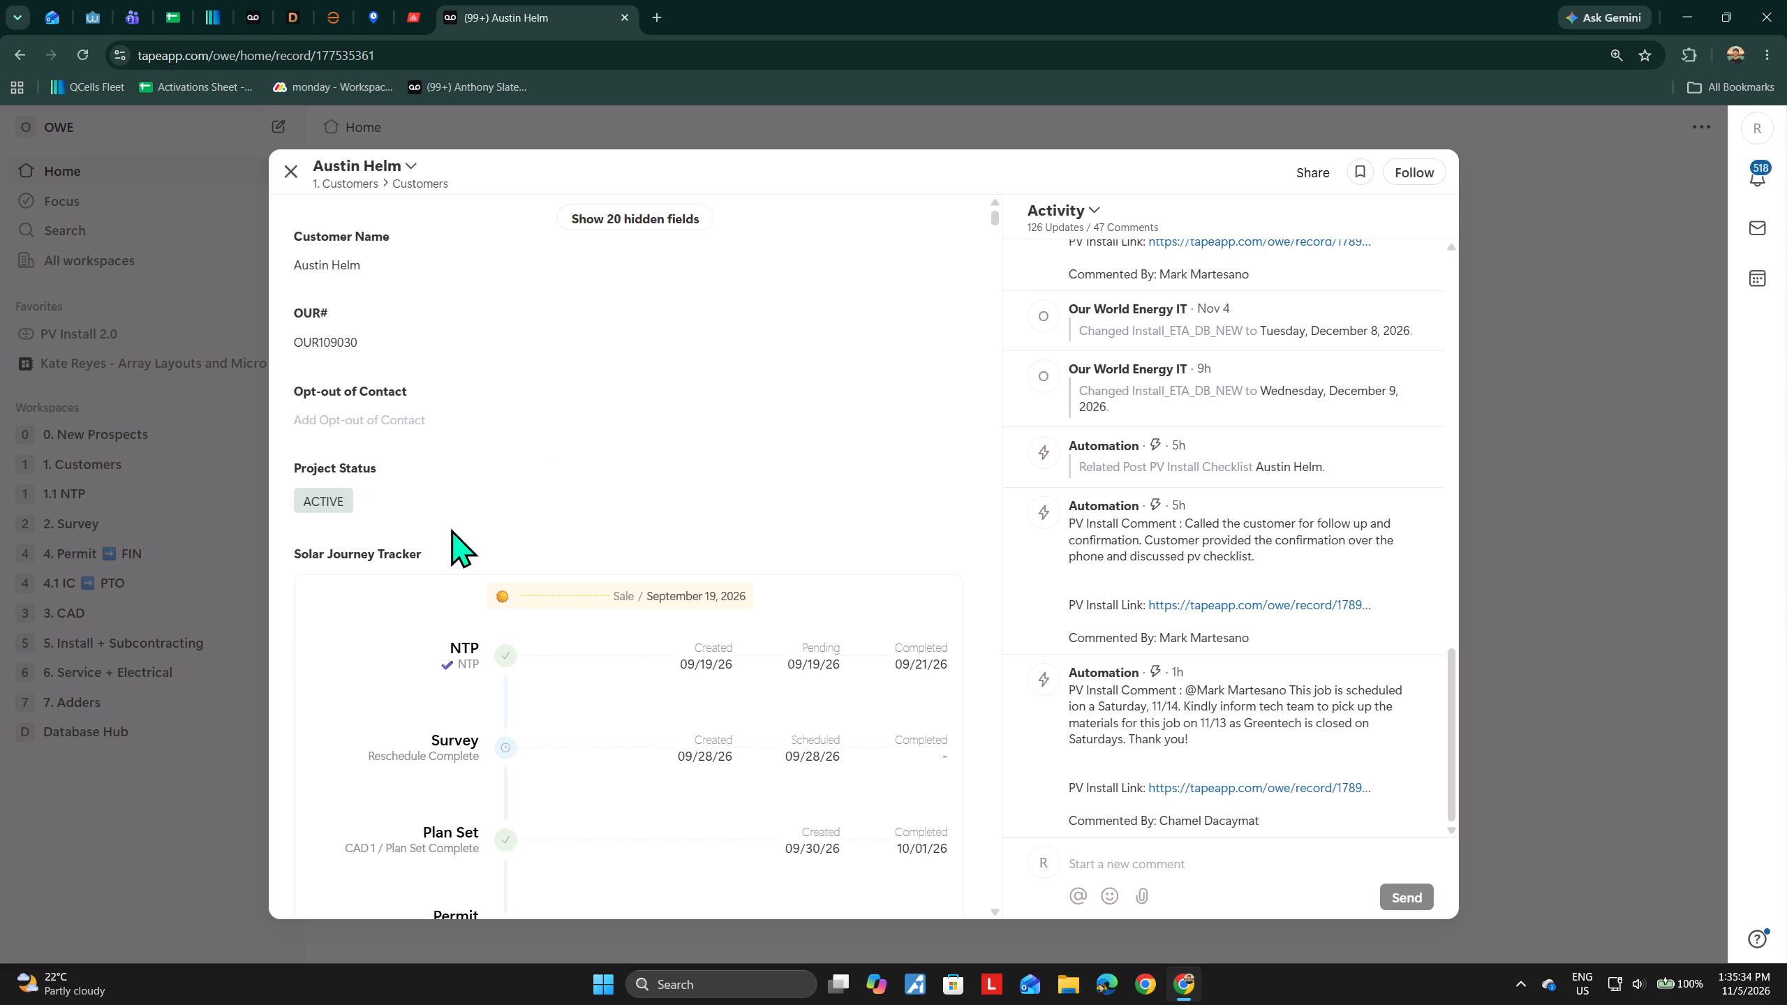
{"action": "scroll", "coordinate": [453, 530], "scroll_direction": "down", "scroll_amount": 1}
{"action": "scroll", "coordinate": [466, 538], "scroll_direction": "up", "scroll_amount": 4}
{"action": "key", "text": "ctrl+f"}
{"action": "key", "text": "f"}
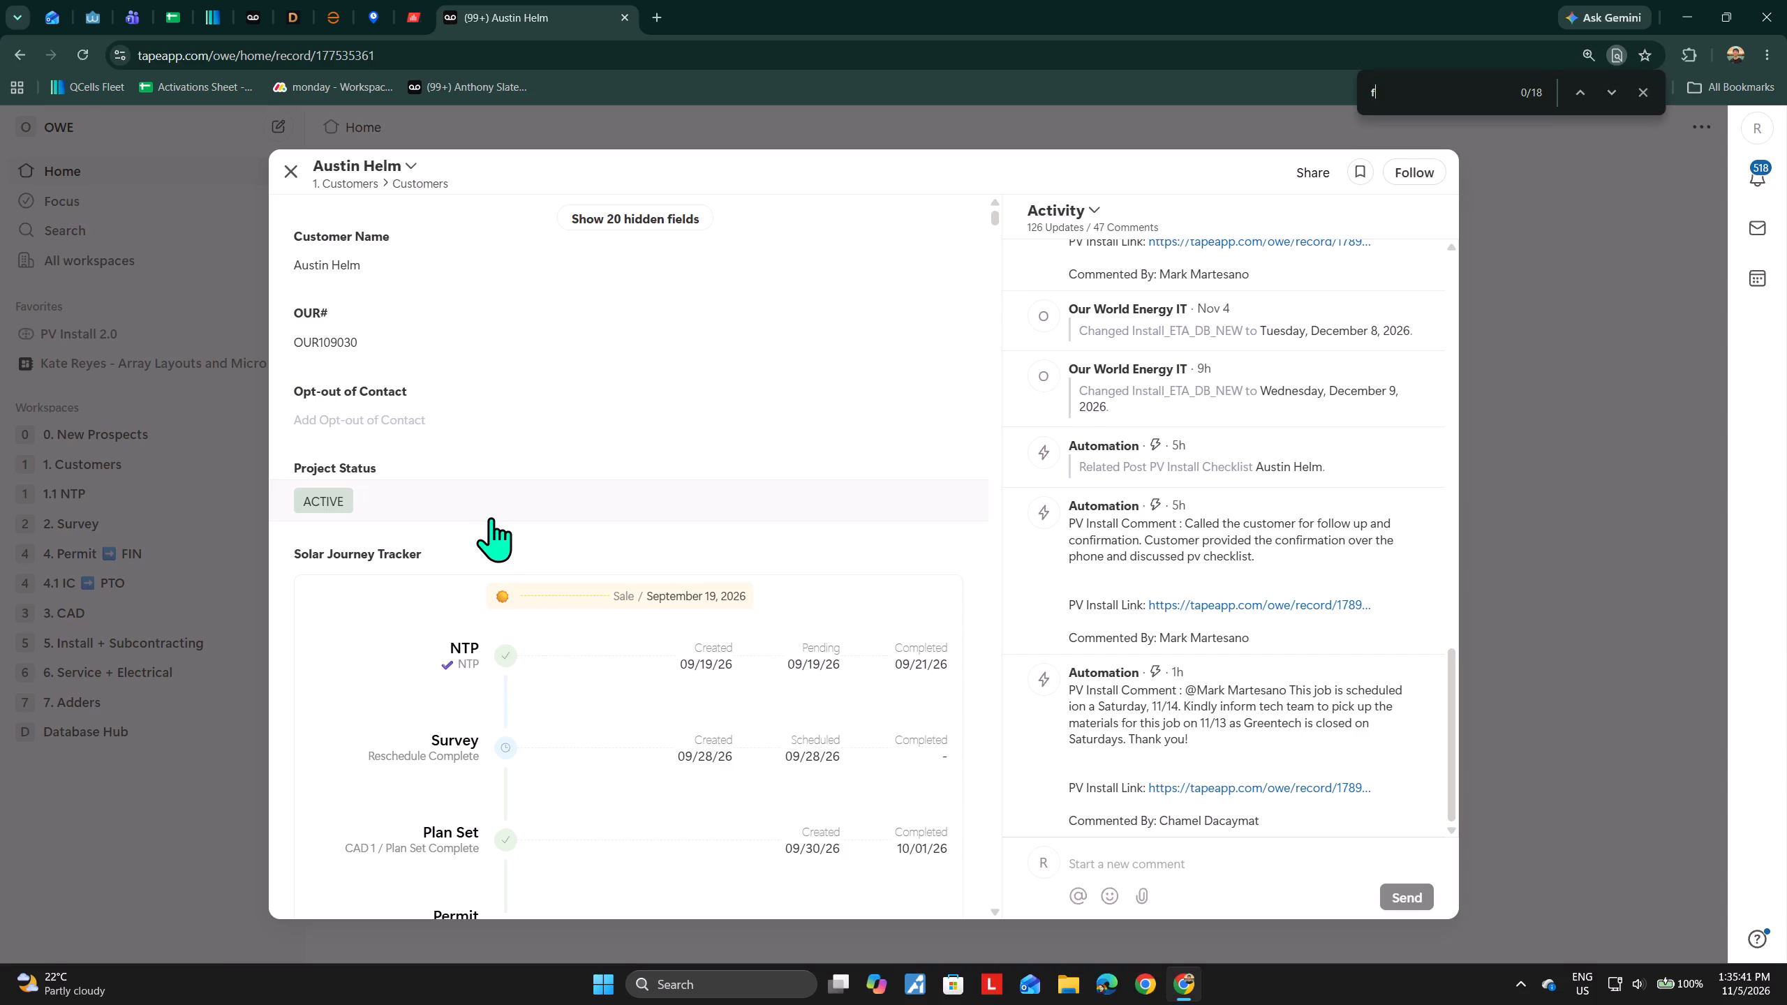
{"action": "type", "text": "inan"}
{"action": "key", "text": "Return"}
{"action": "key", "text": "Return"}
{"action": "key", "text": "Return"}
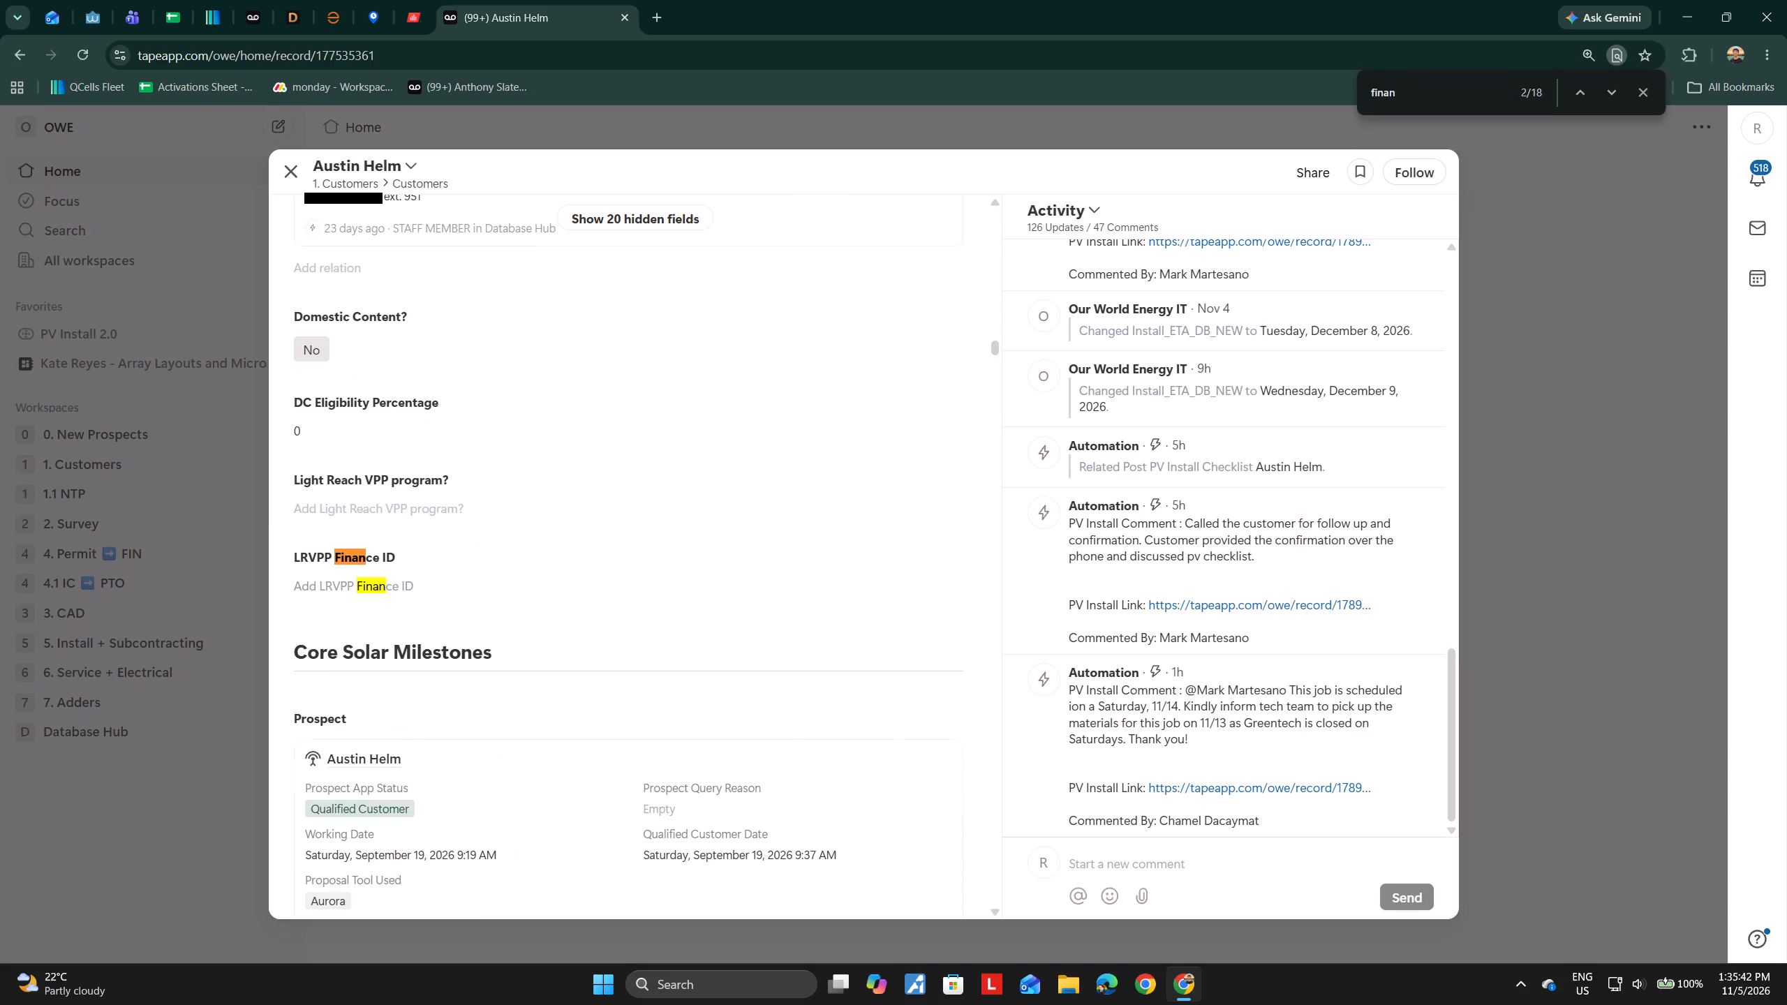
{"action": "key", "text": "Return"}
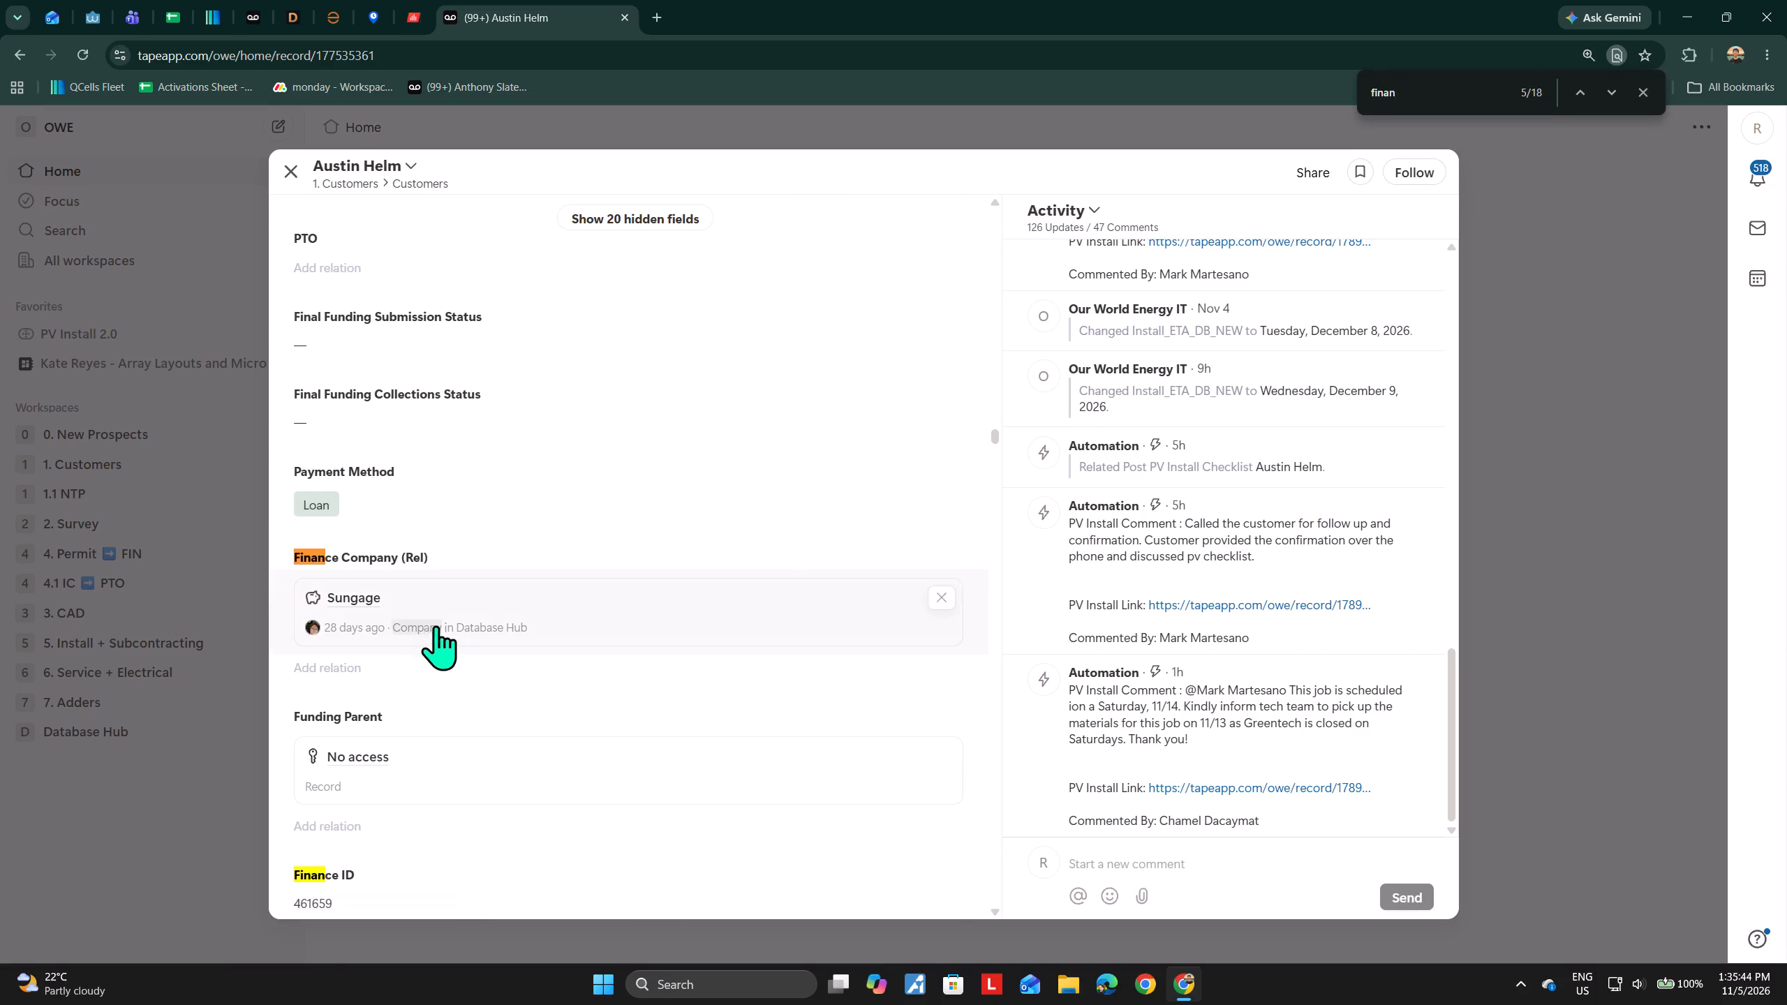
Copy the Finance ID from the customer's Tape record and search Arrivy for it.
{"action": "scroll", "coordinate": [544, 701], "scroll_direction": "down", "scroll_amount": 1}
{"action": "left_click_drag", "start_coordinate": [361, 709], "coordinate": [237, 700]}
{"action": "key", "text": "ctrl+c"}
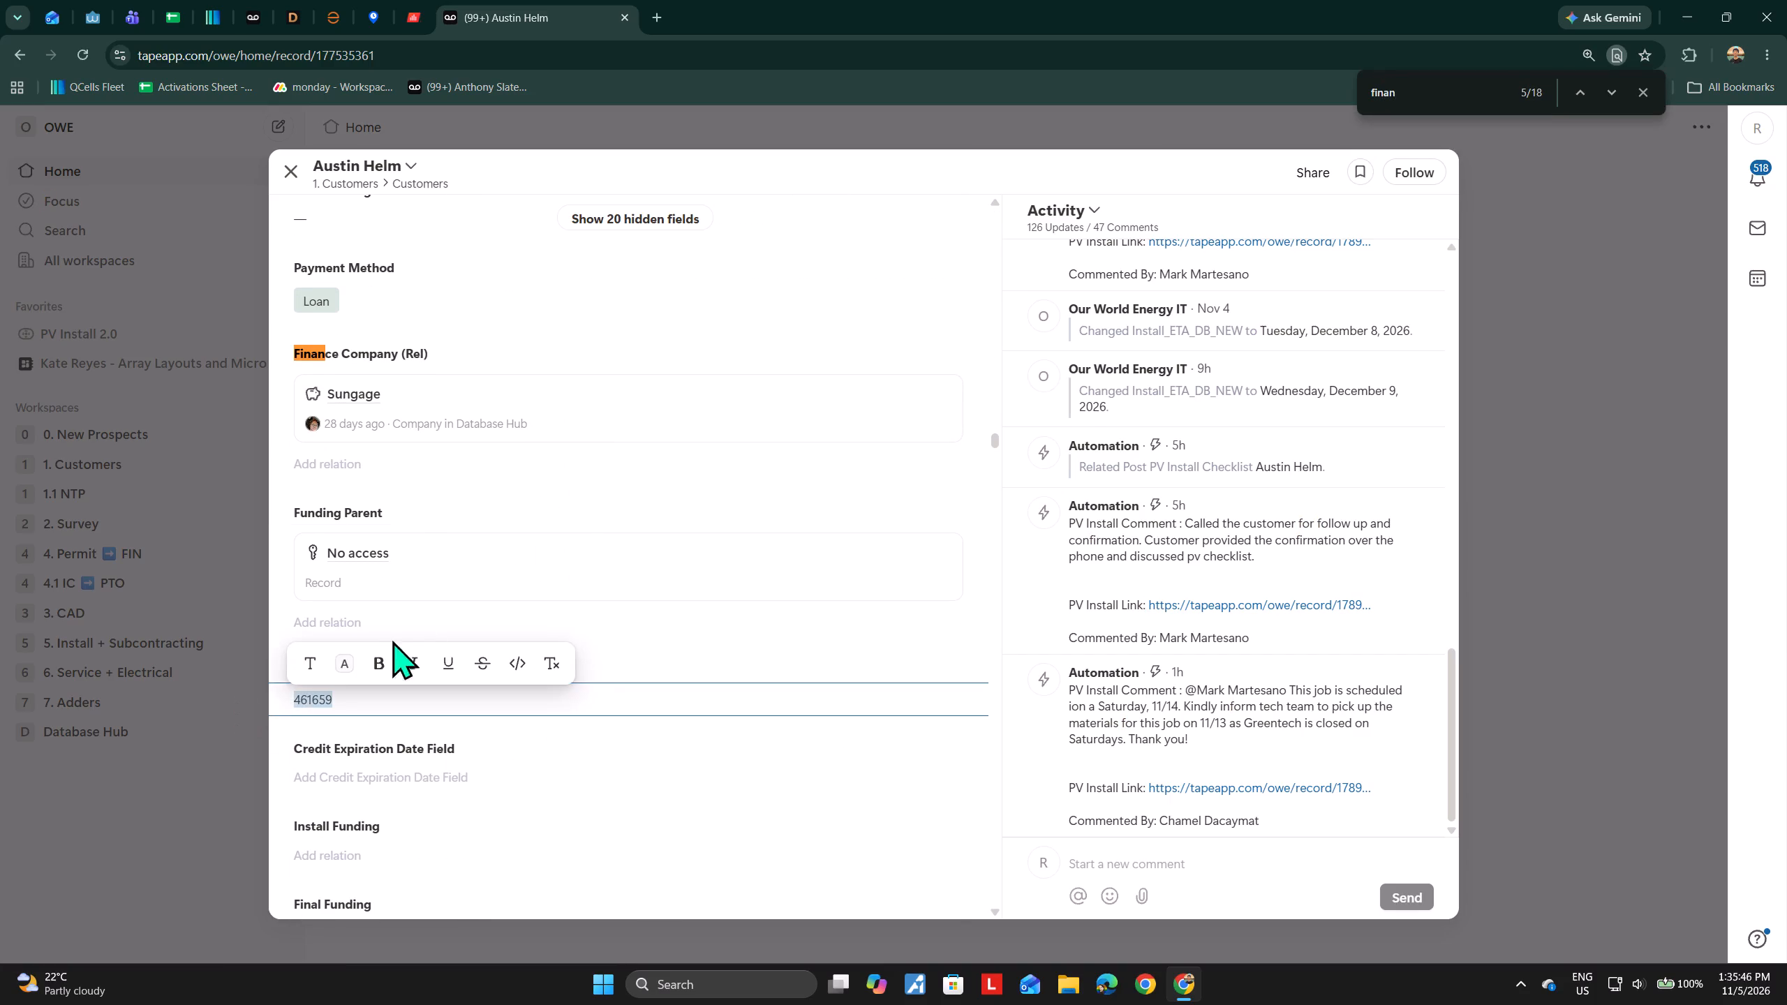
{"action": "left_click", "coordinate": [309, 18]}
{"action": "left_click", "coordinate": [328, 15]}
{"action": "left_click", "coordinate": [380, 15]}
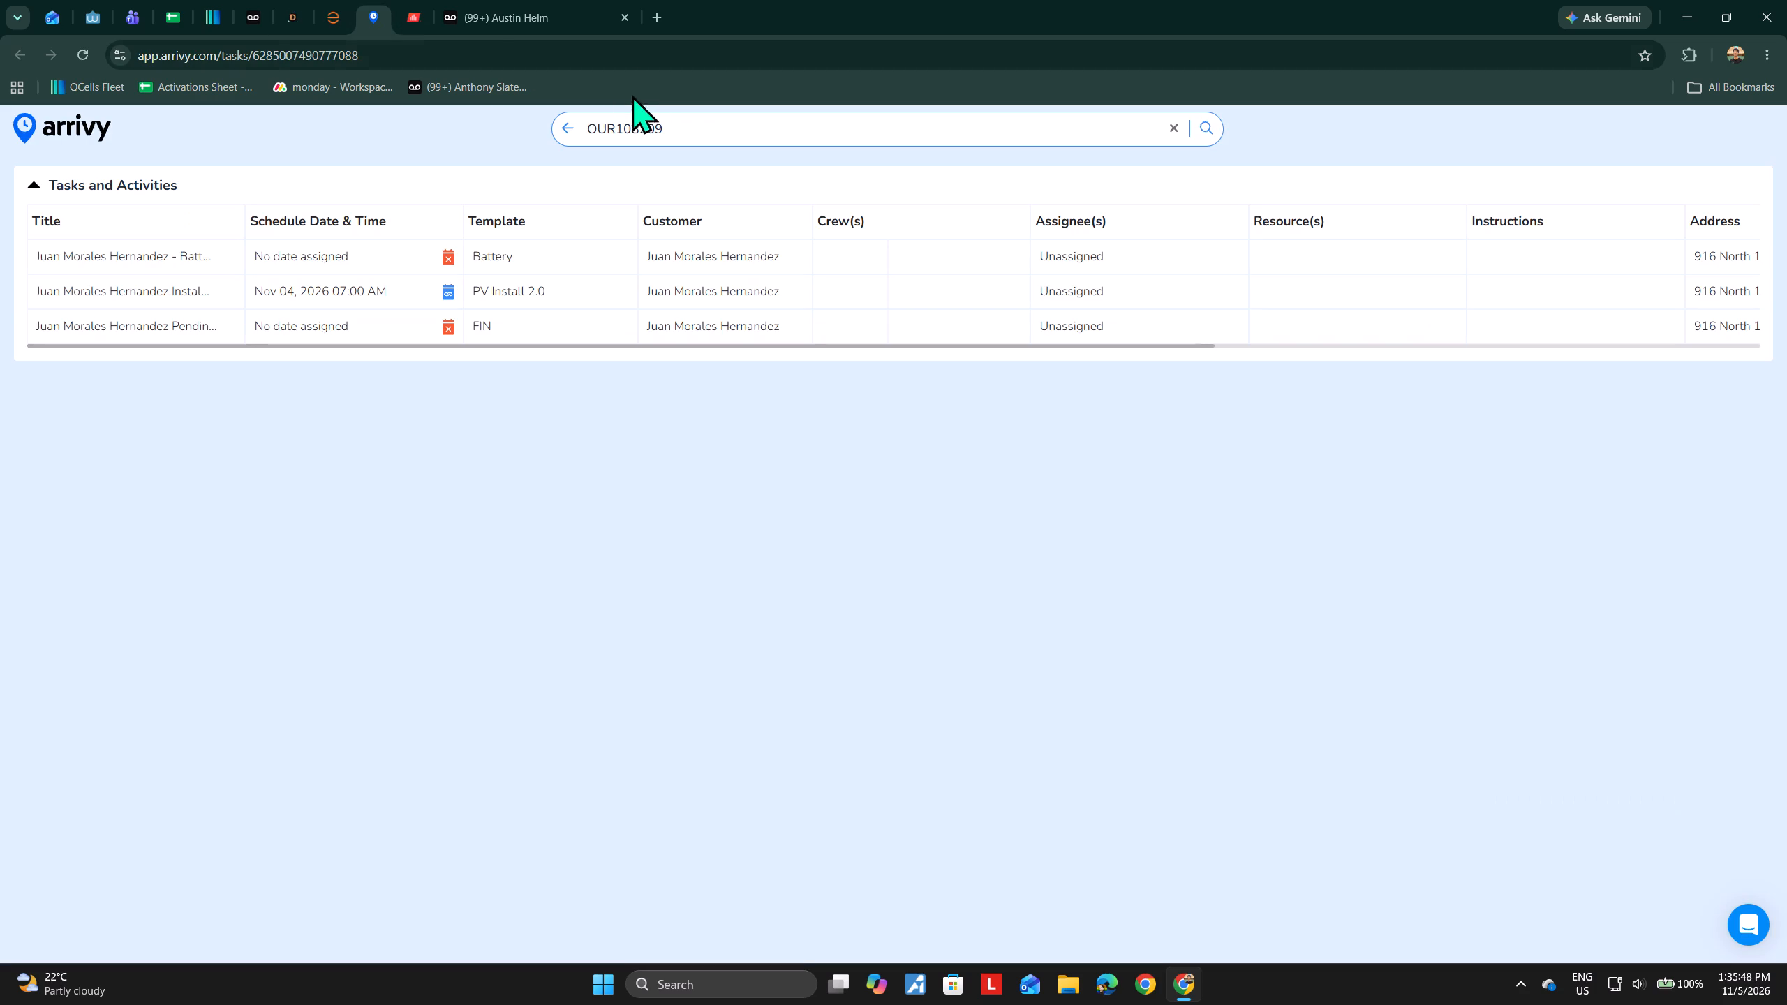
{"action": "double_click", "coordinate": [702, 119]}
{"action": "key", "text": "ctrl+v"}
{"action": "key", "text": "Return"}
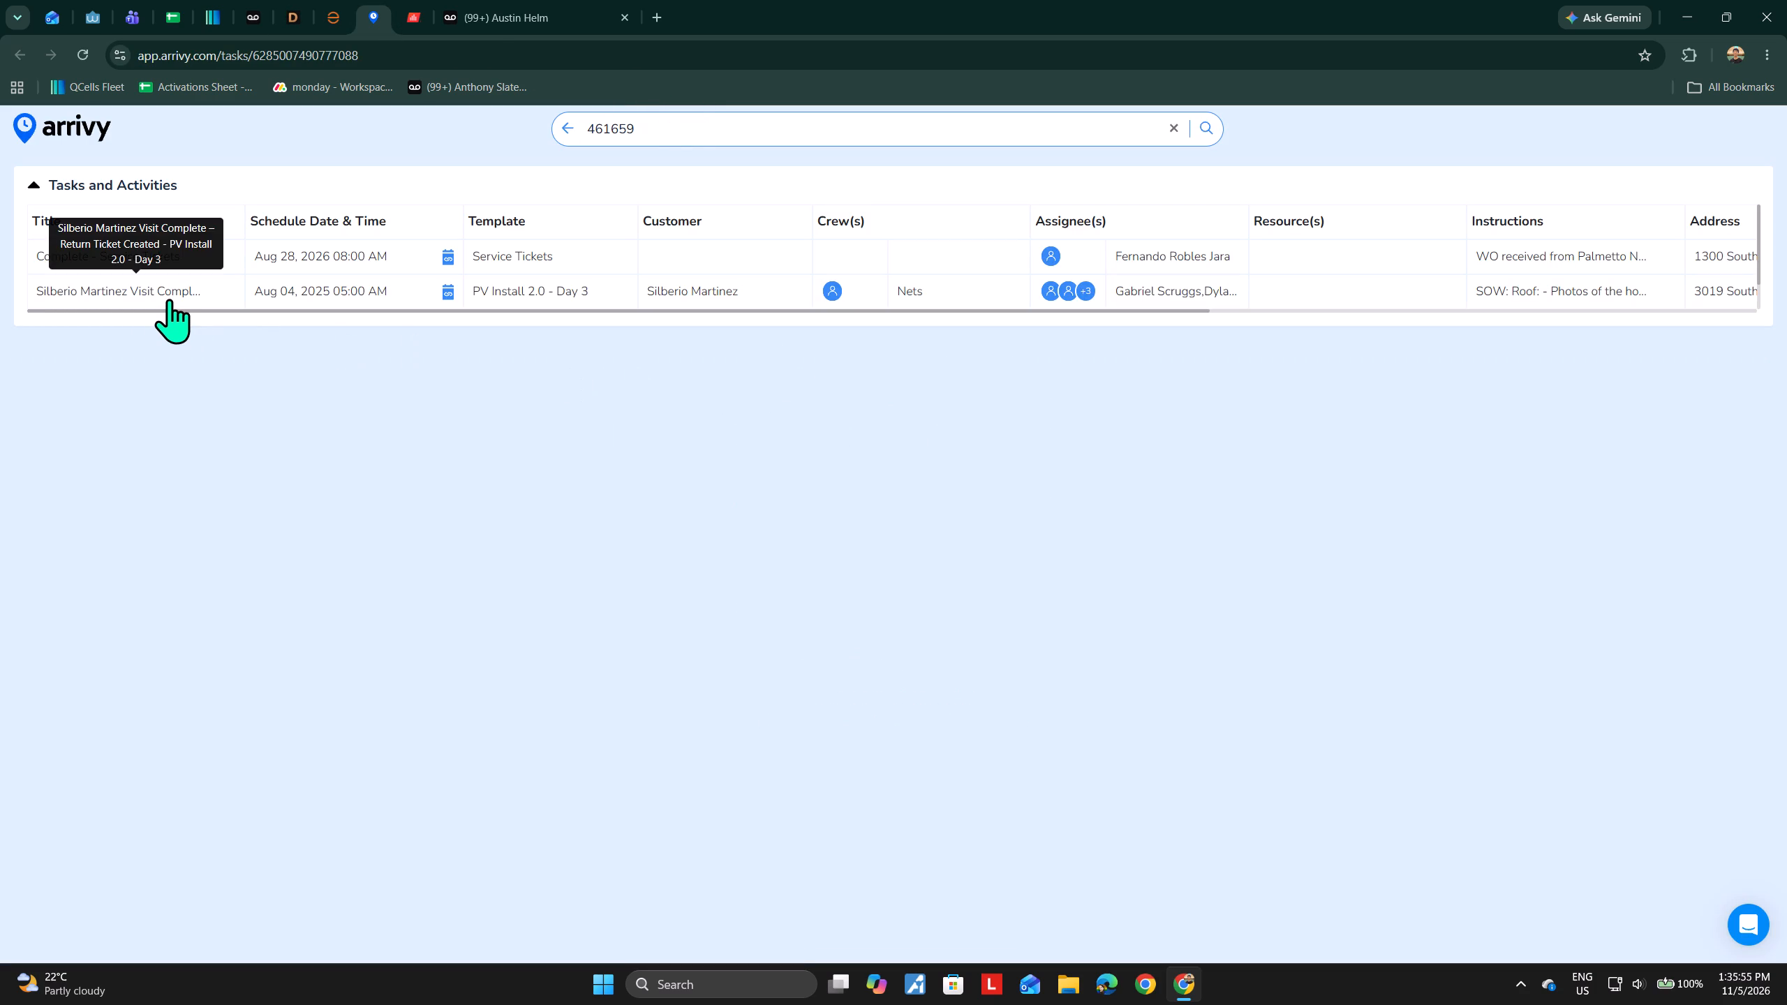
Open the PV Install 2.0 - Day 3 task from the Arrivy results and examine its status page and journal.
{"action": "left_click", "coordinate": [187, 294]}
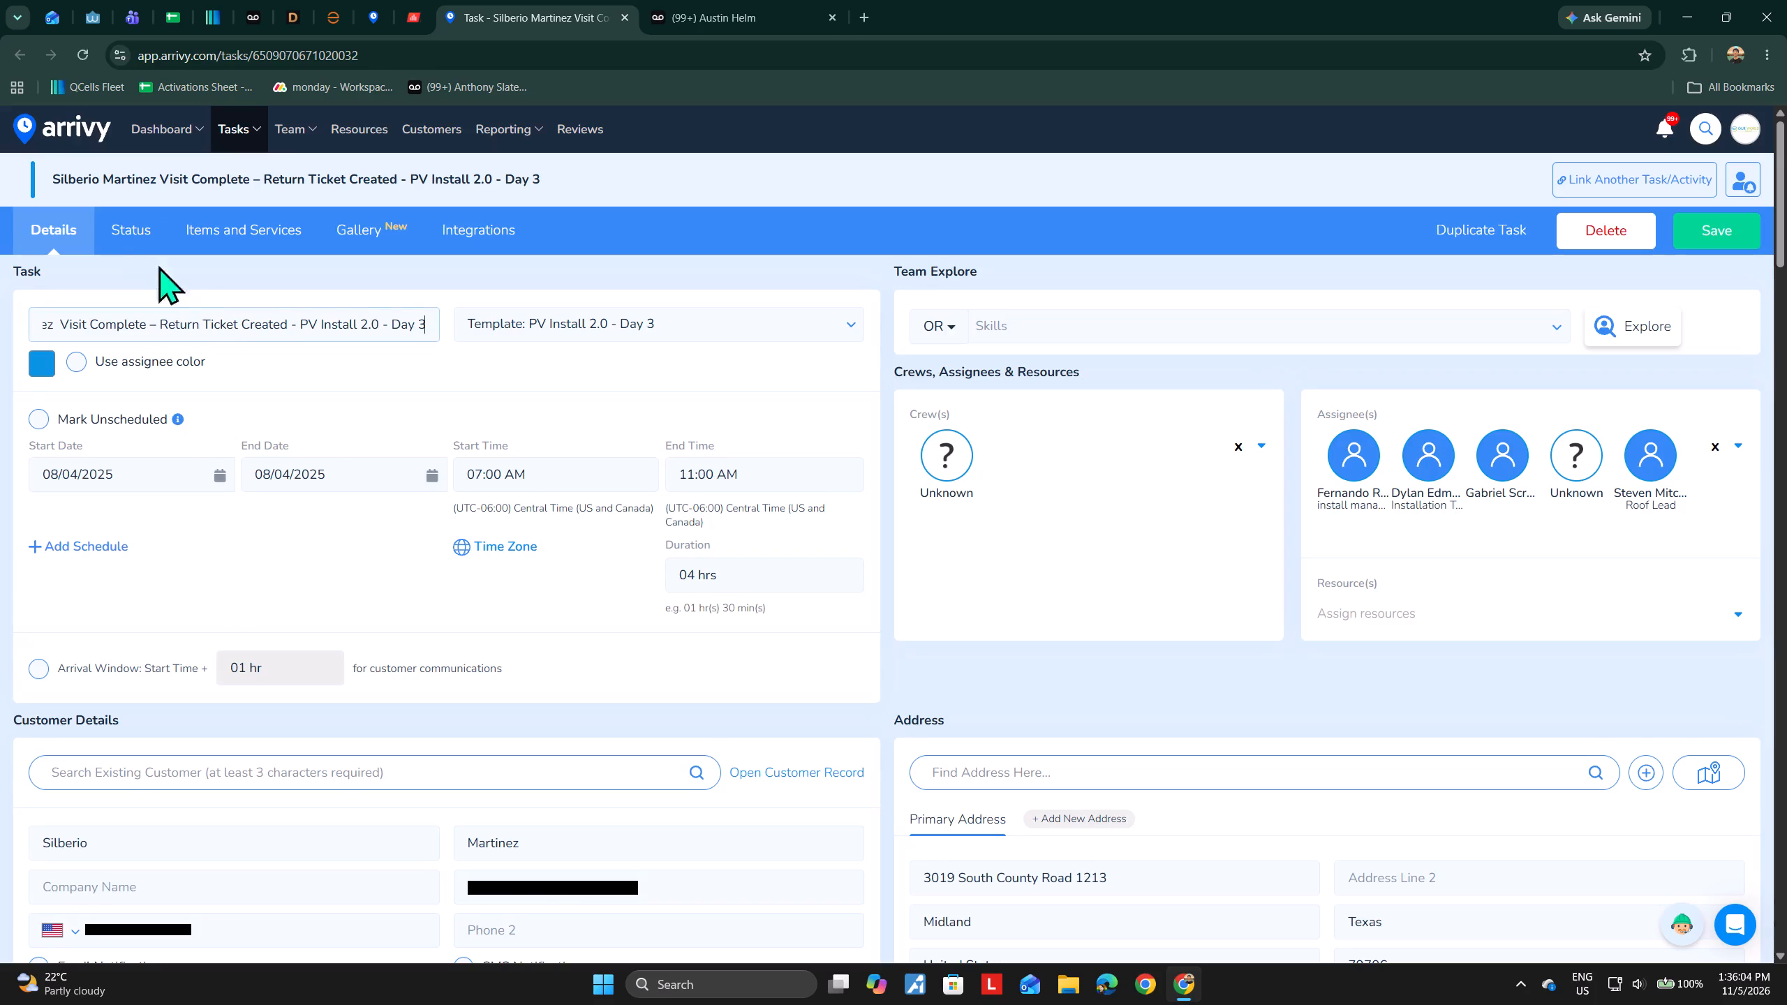
{"action": "left_click", "coordinate": [133, 232]}
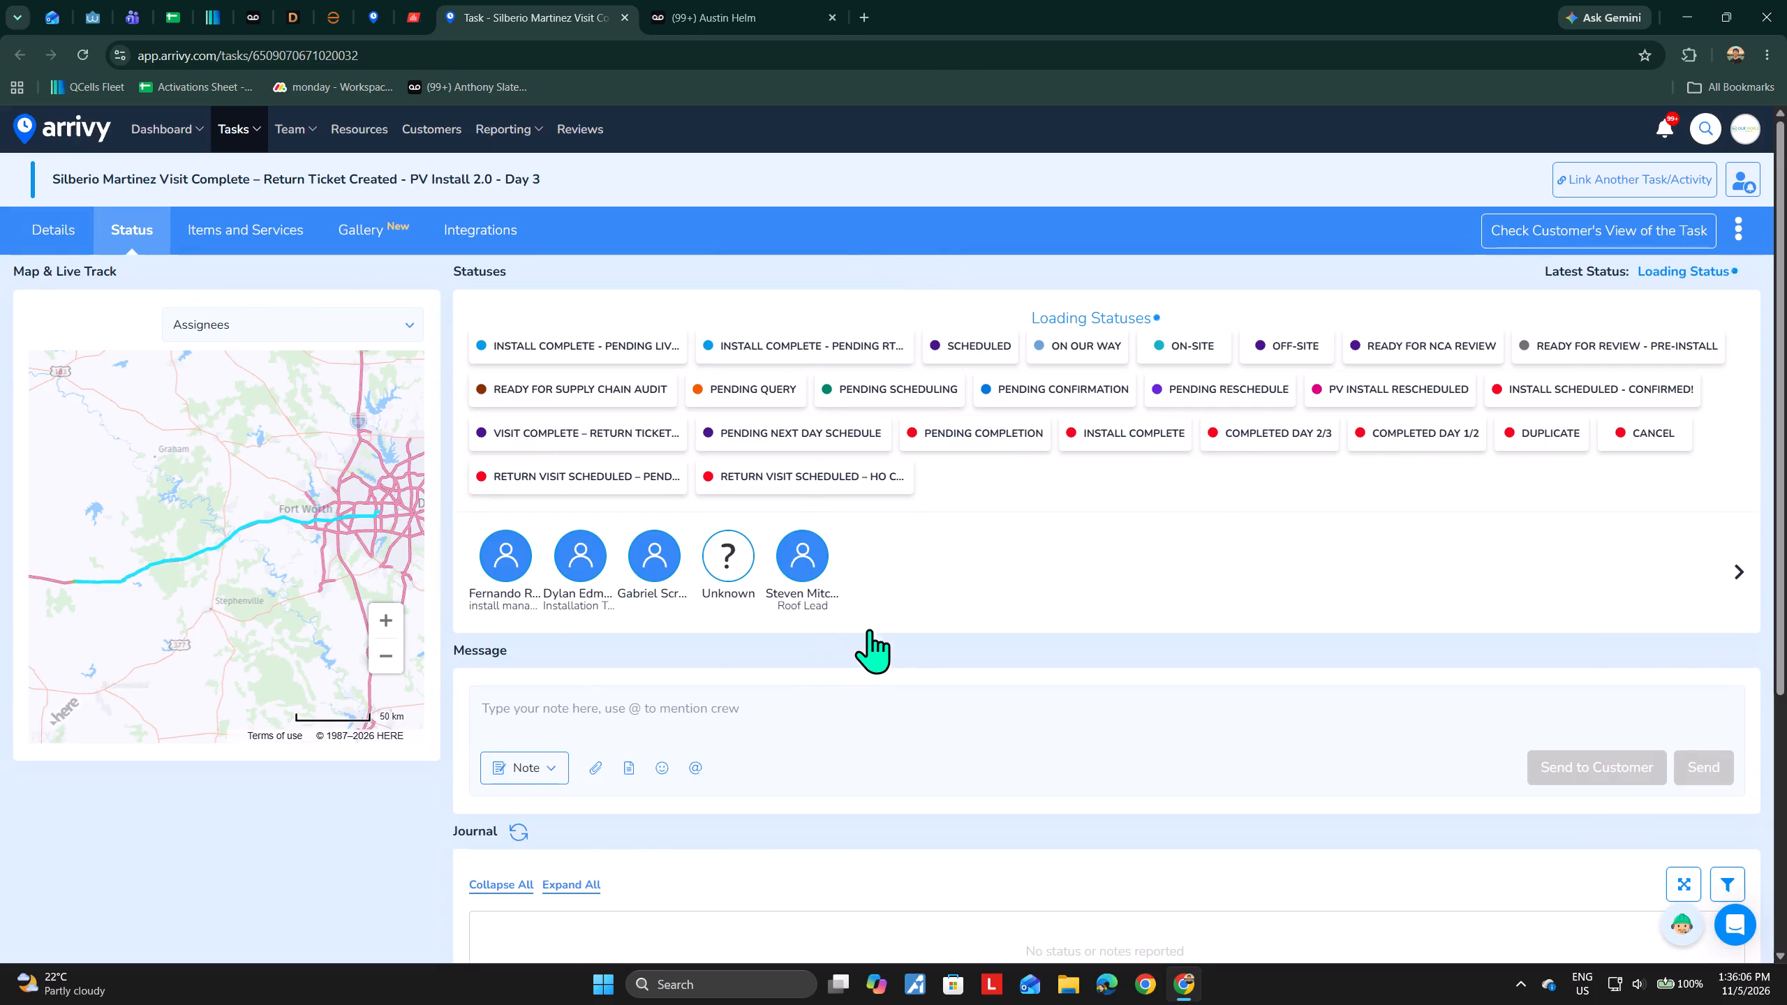
{"action": "scroll", "coordinate": [863, 623], "scroll_direction": "down", "scroll_amount": 1}
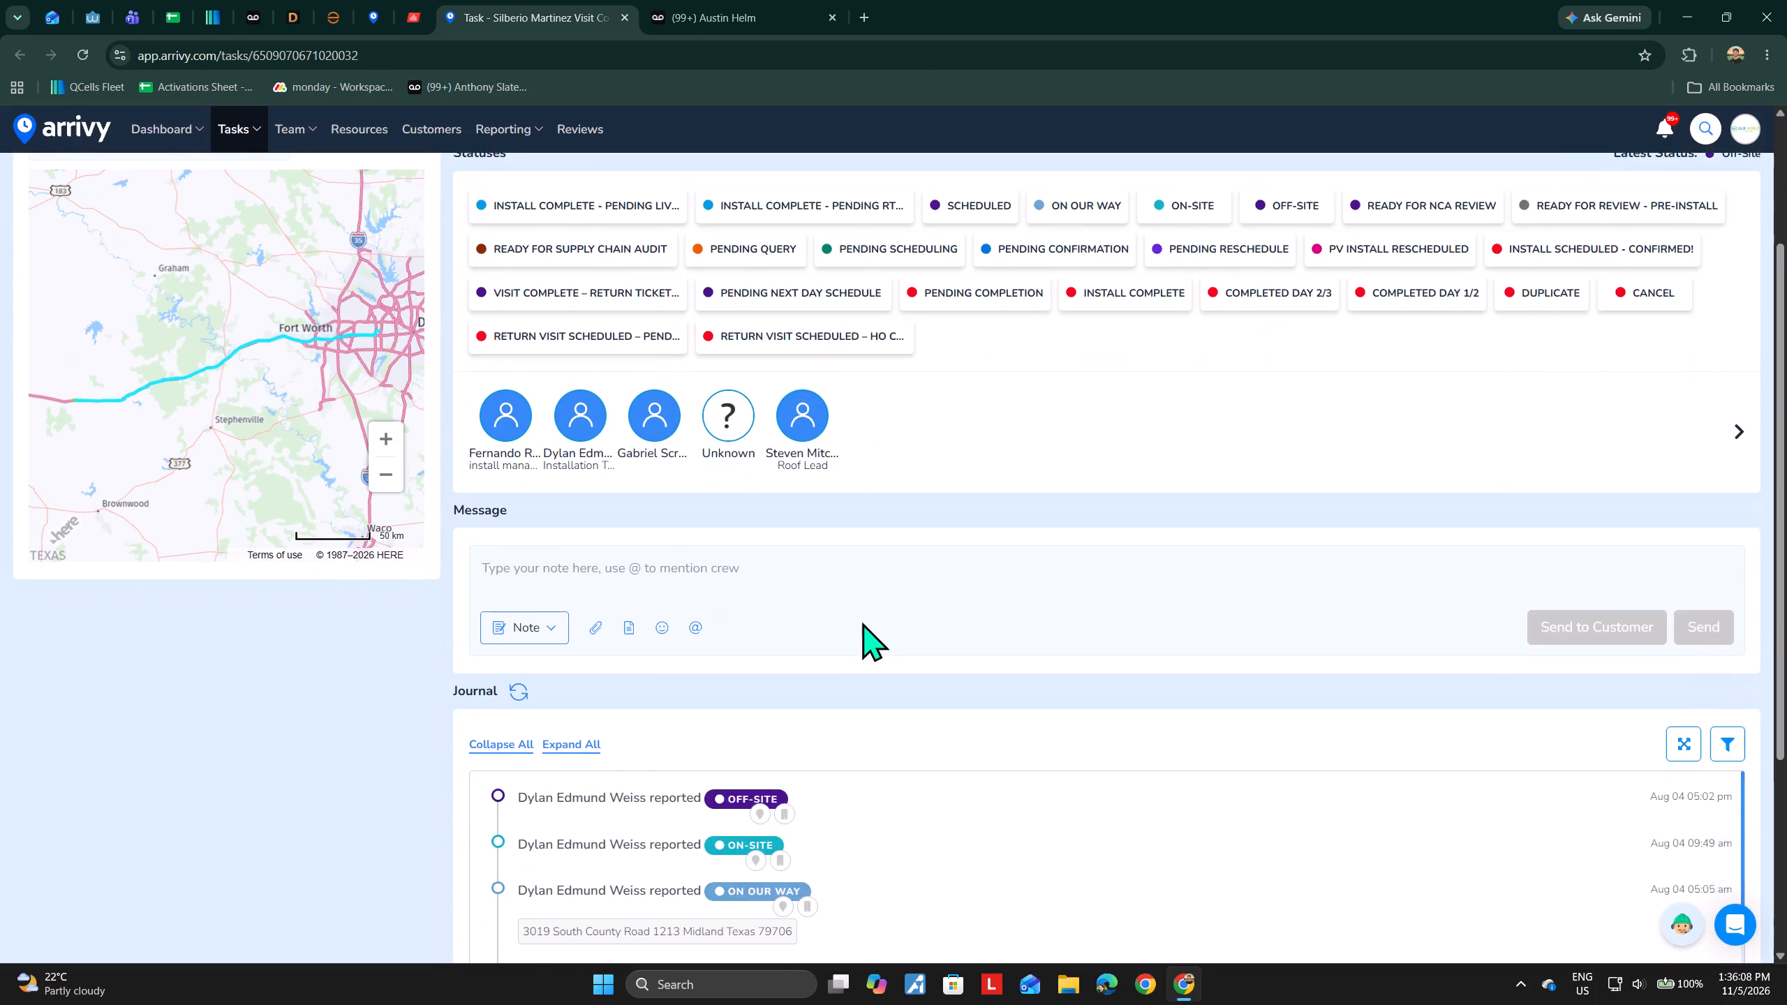
{"action": "scroll", "coordinate": [862, 622], "scroll_direction": "up", "scroll_amount": 2}
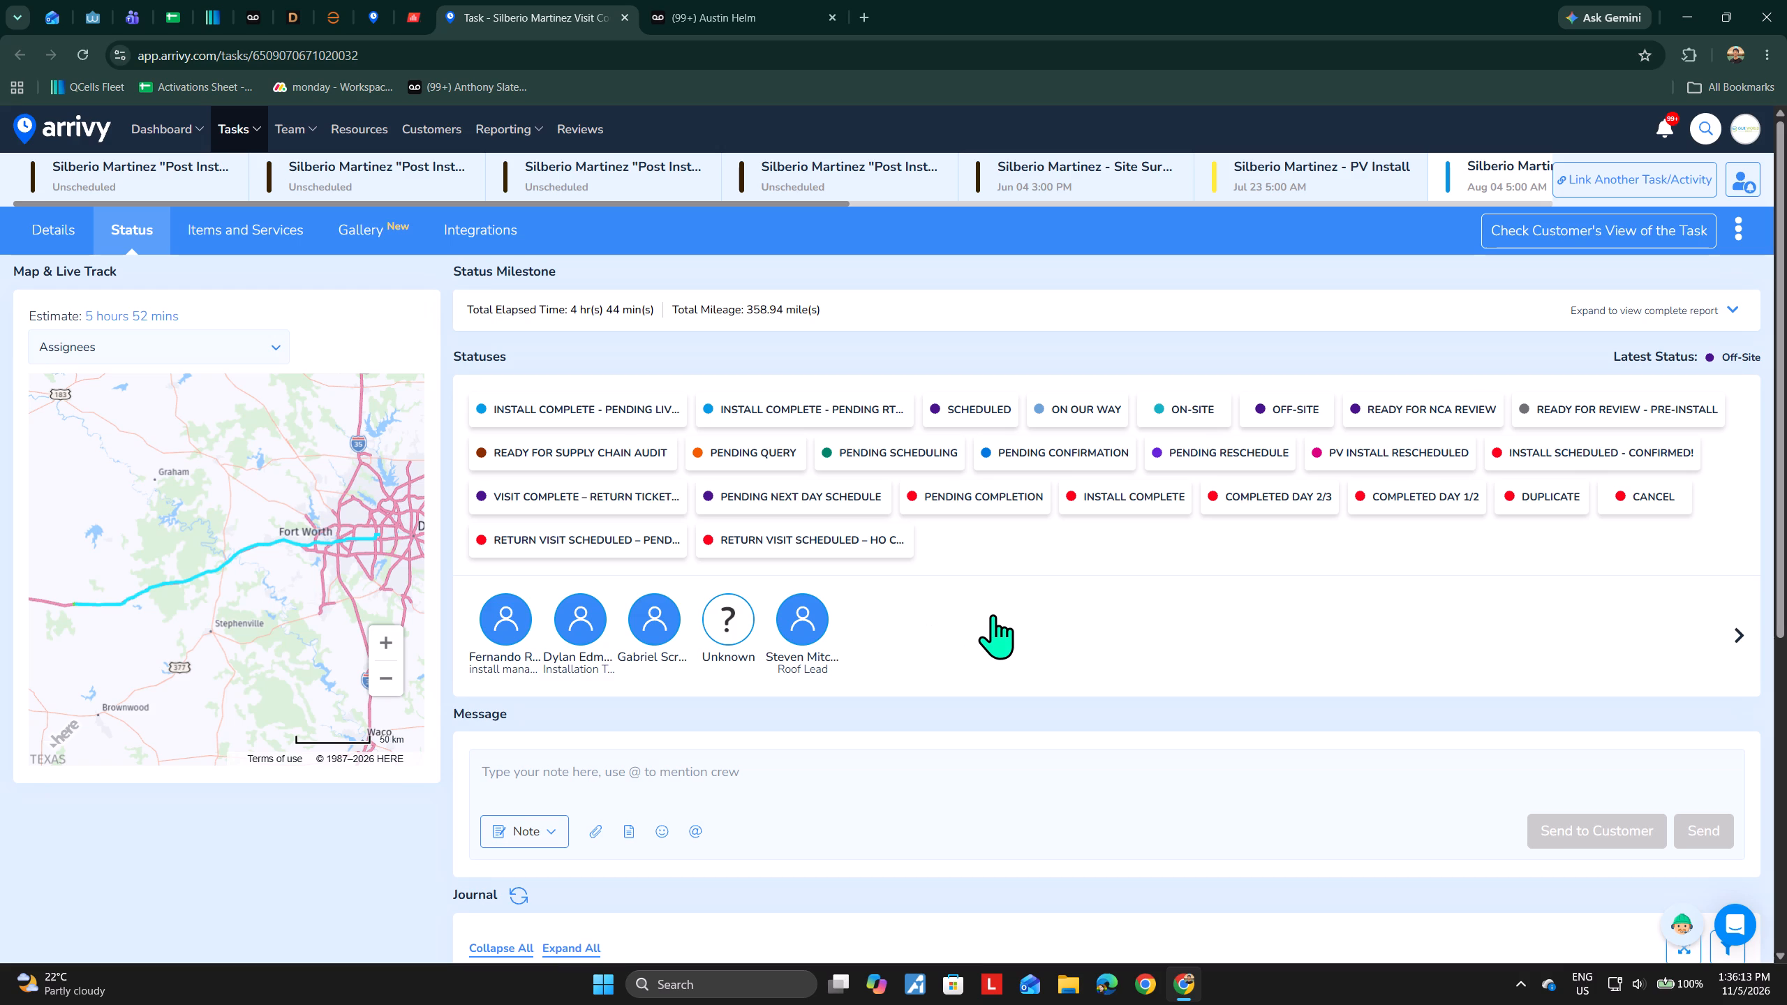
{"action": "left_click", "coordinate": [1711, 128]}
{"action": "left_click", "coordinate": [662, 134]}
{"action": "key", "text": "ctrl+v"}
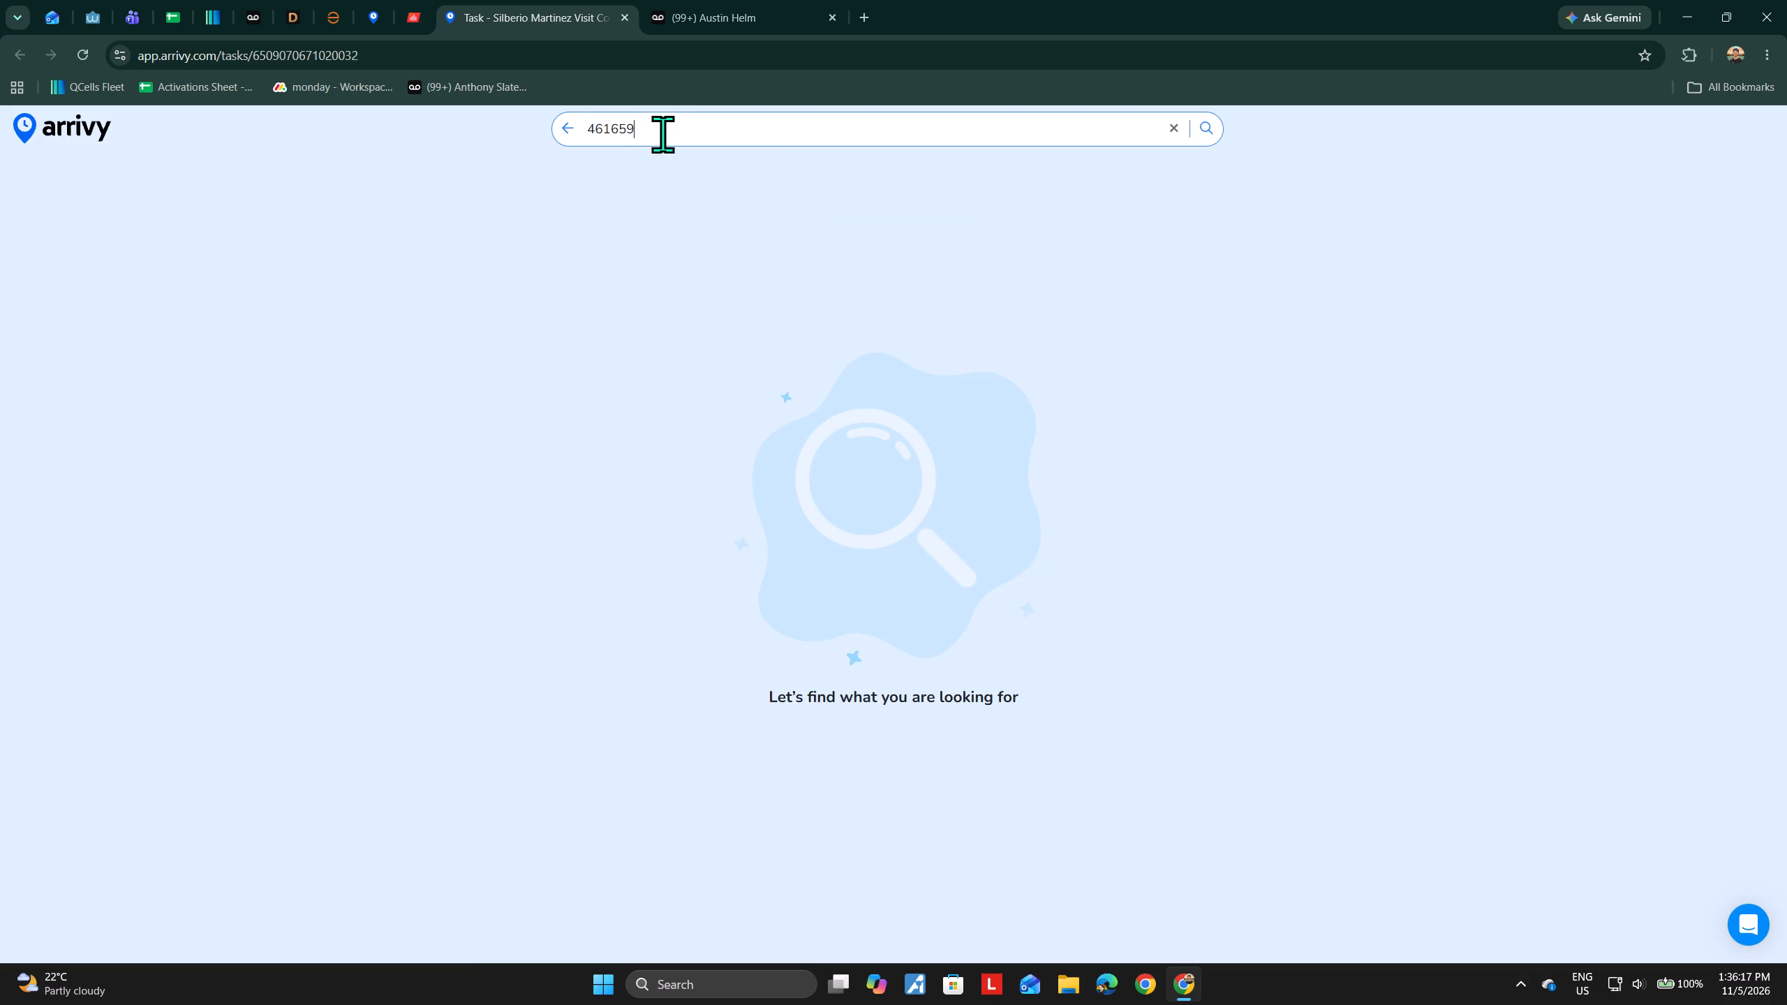
Create a new SolarEdge site at the address copied from the customer's Tape record and continue to the site details.
{"action": "left_click", "coordinate": [715, 0]}
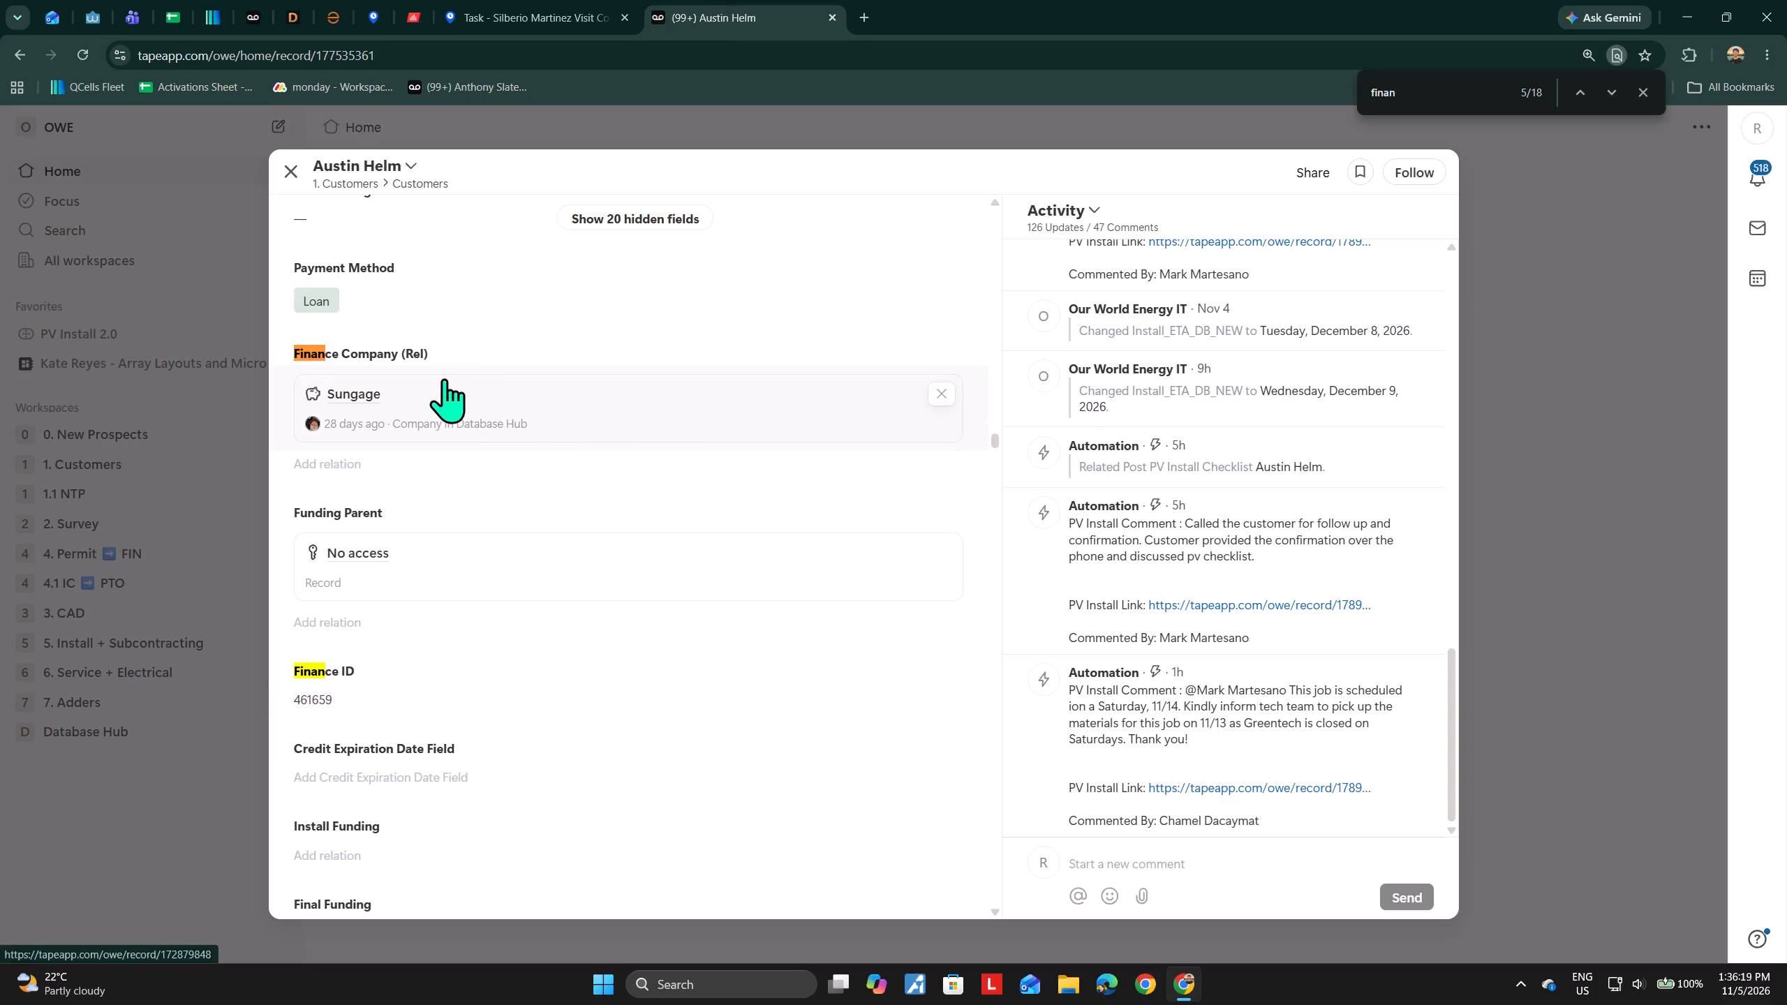
{"action": "scroll", "coordinate": [449, 375], "scroll_direction": "up", "scroll_amount": 20}
{"action": "scroll", "coordinate": [449, 375], "scroll_direction": "up", "scroll_amount": 11}
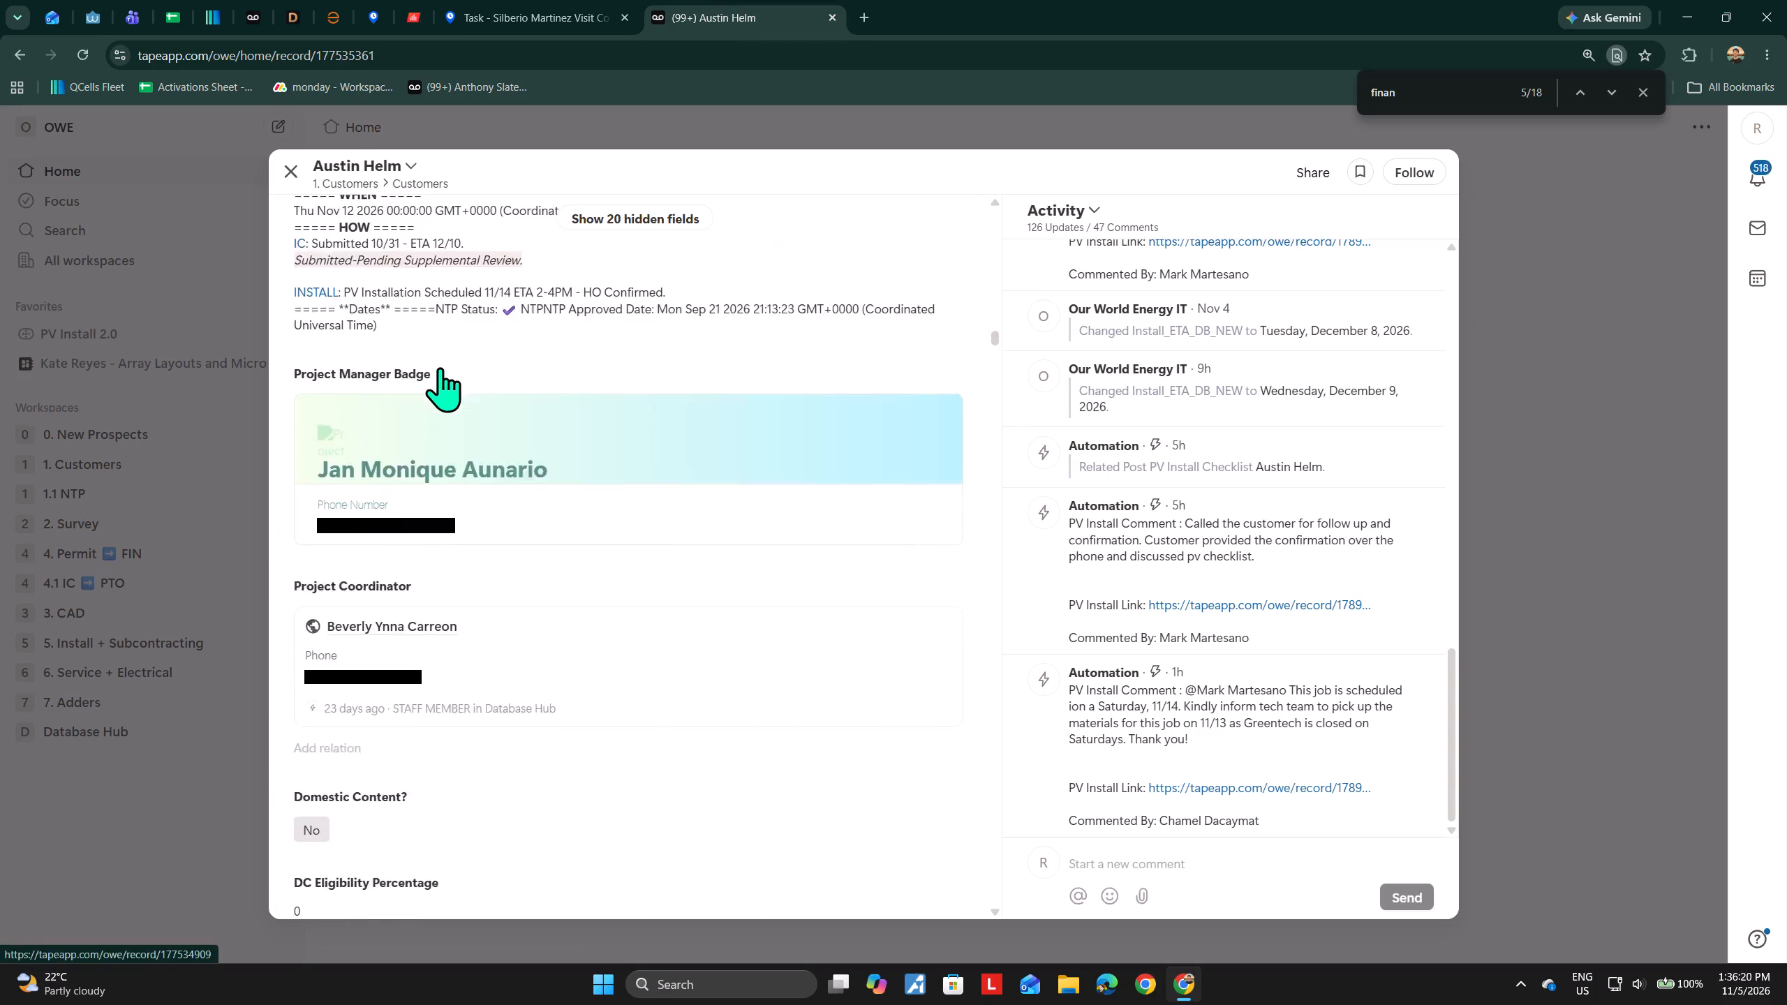
{"action": "scroll", "coordinate": [440, 367], "scroll_direction": "up", "scroll_amount": 20}
{"action": "scroll", "coordinate": [440, 367], "scroll_direction": "up", "scroll_amount": 12}
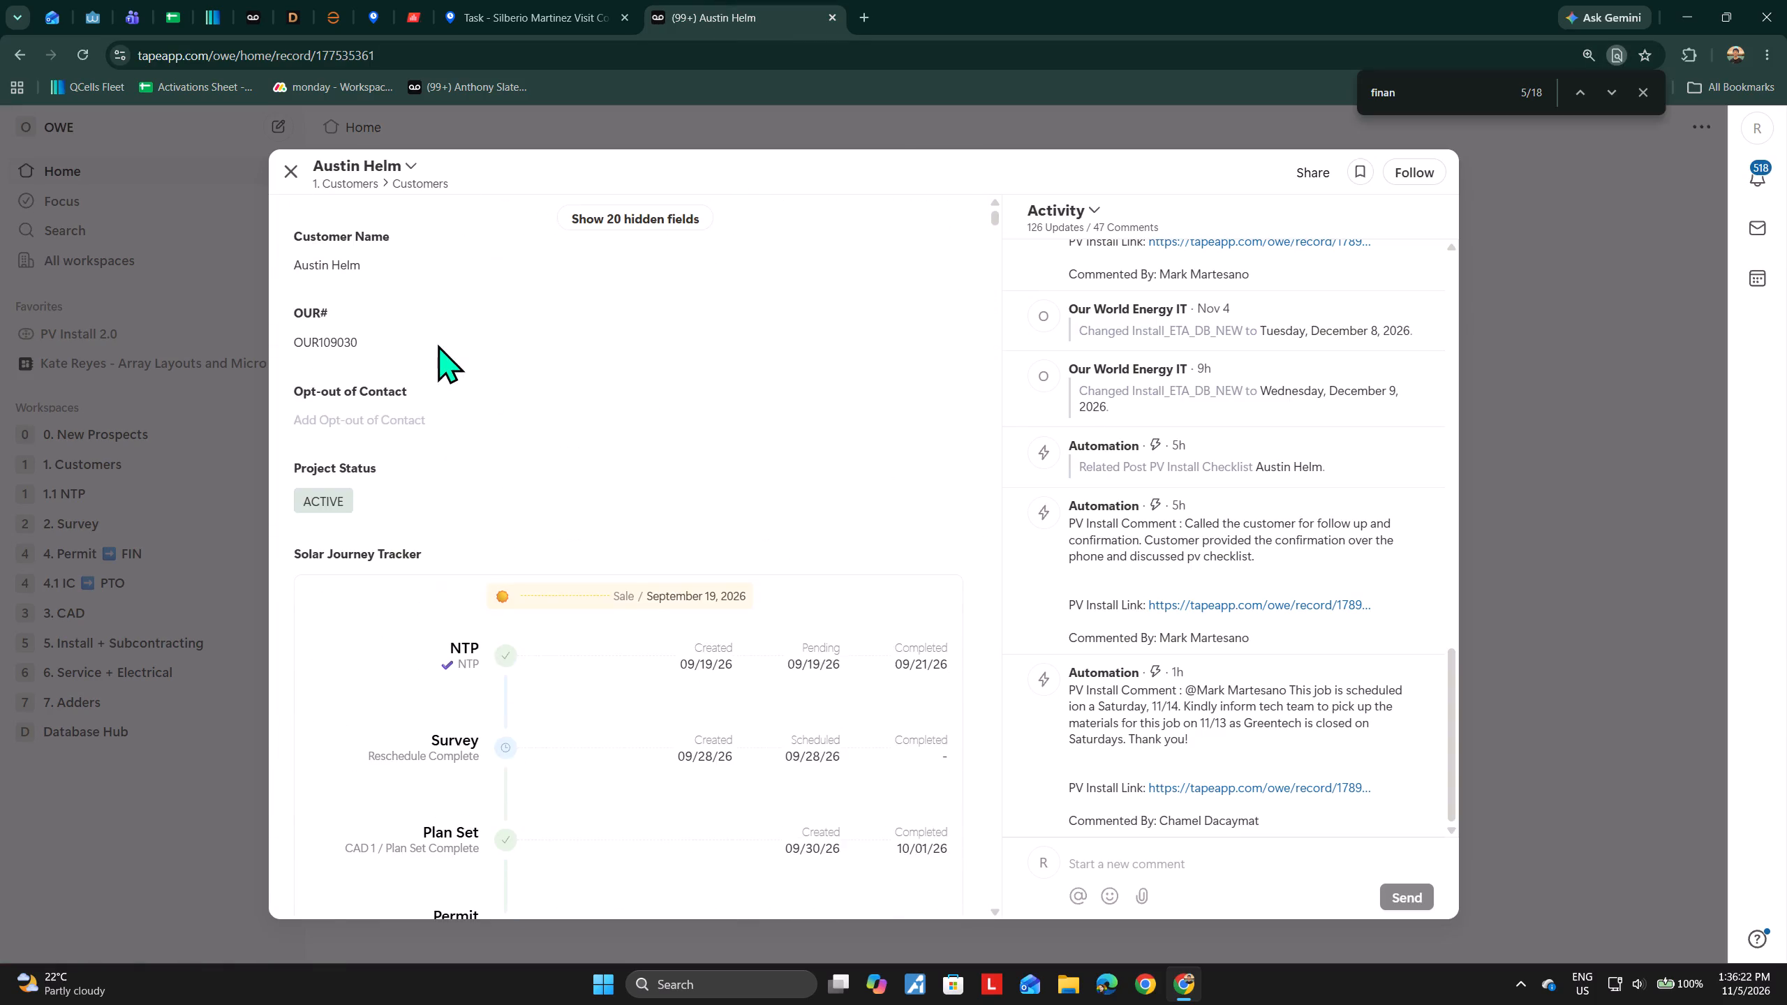
{"action": "scroll", "coordinate": [438, 344], "scroll_direction": "down", "scroll_amount": 3}
{"action": "scroll", "coordinate": [764, 452], "scroll_direction": "down", "scroll_amount": 6}
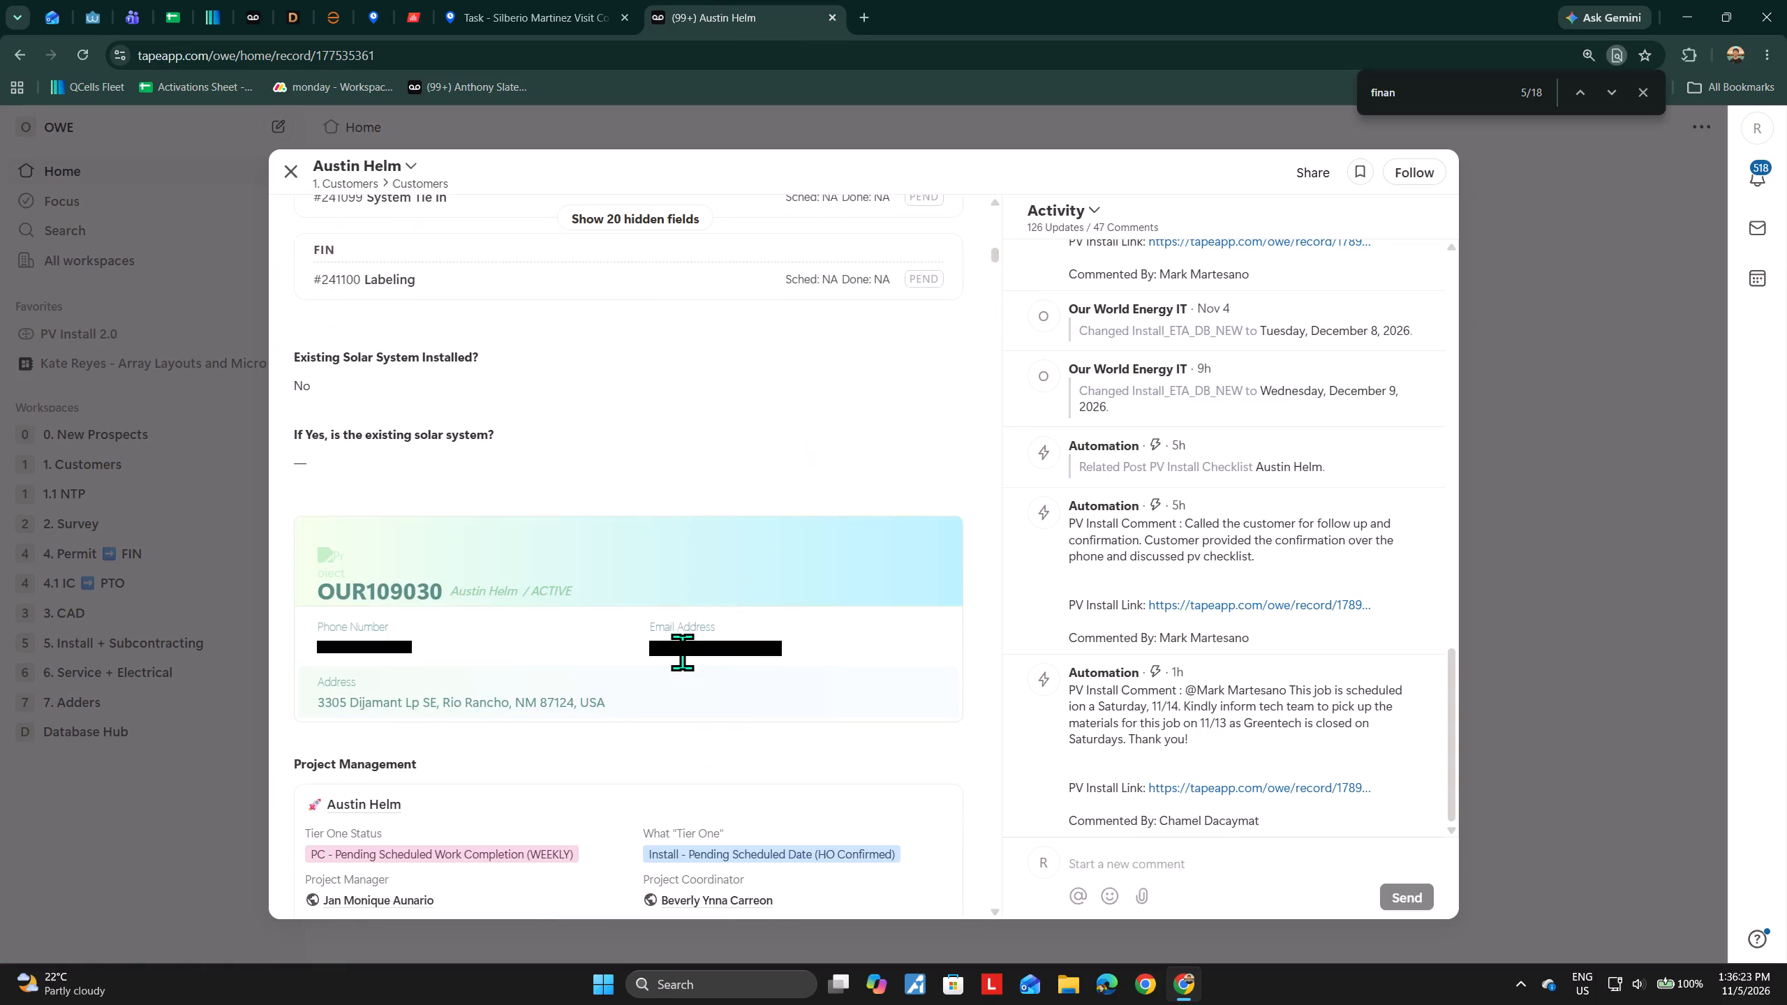
{"action": "triple_click", "coordinate": [546, 701]}
{"action": "key", "text": "ctrl+c"}
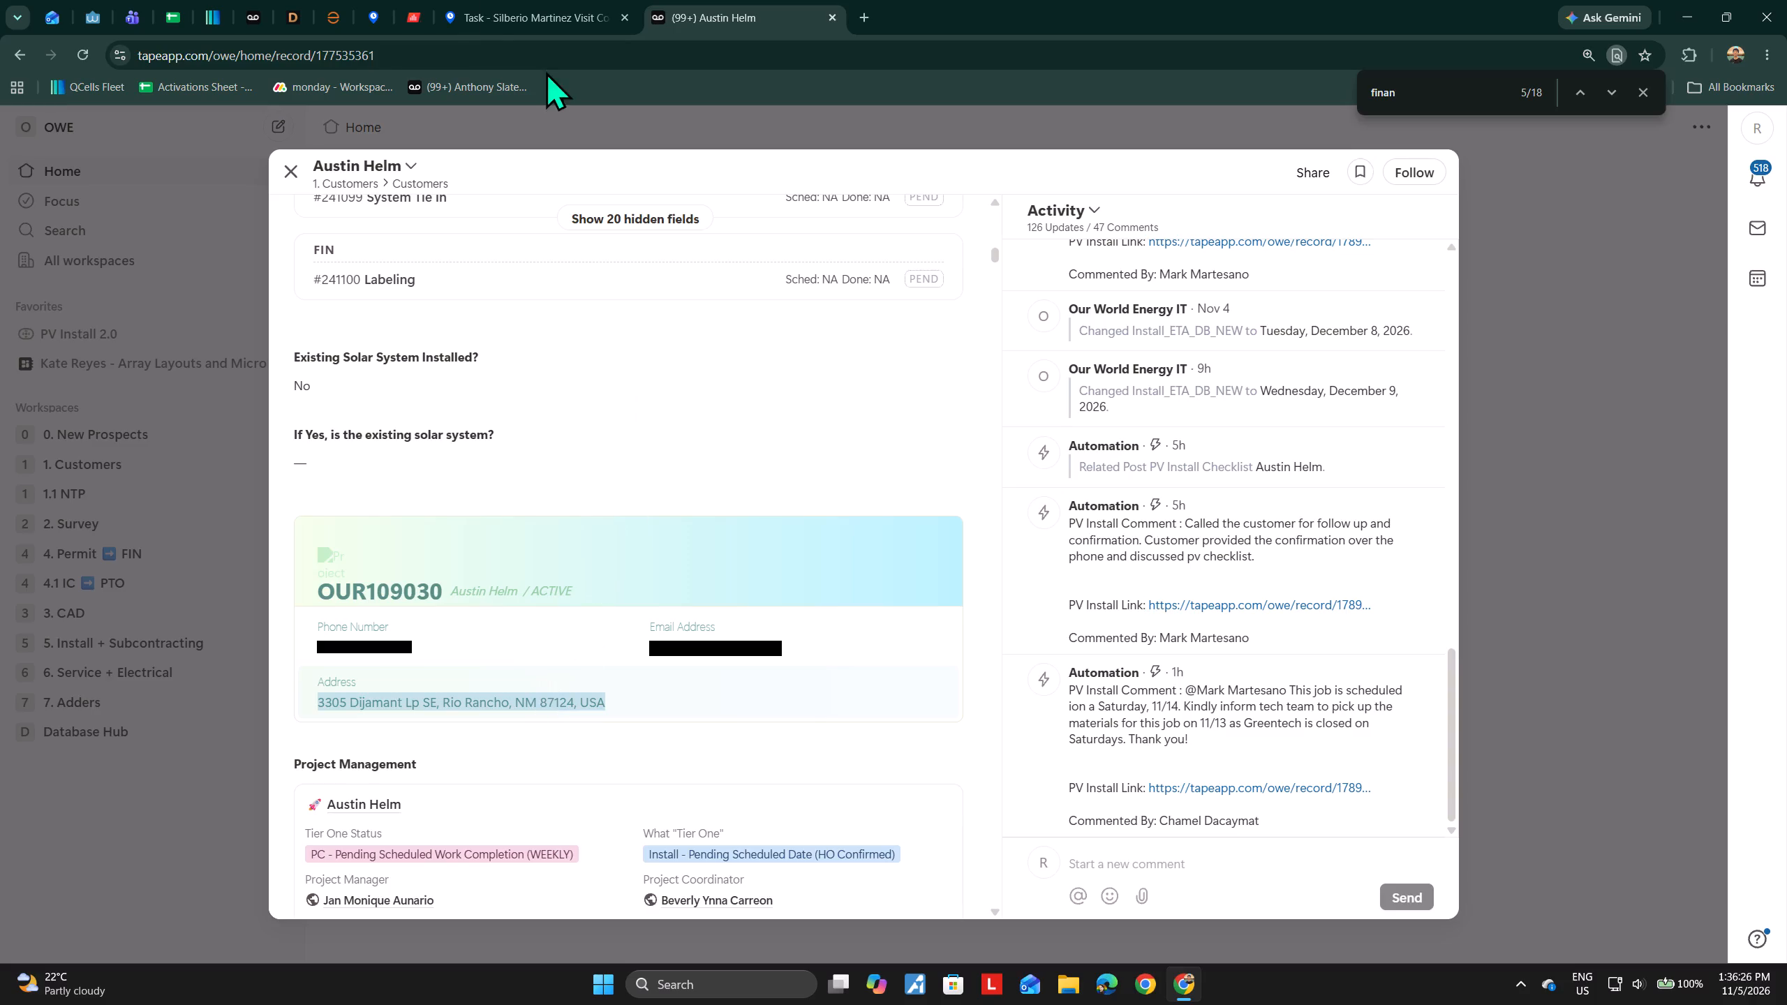
{"action": "left_click", "coordinate": [426, 20]}
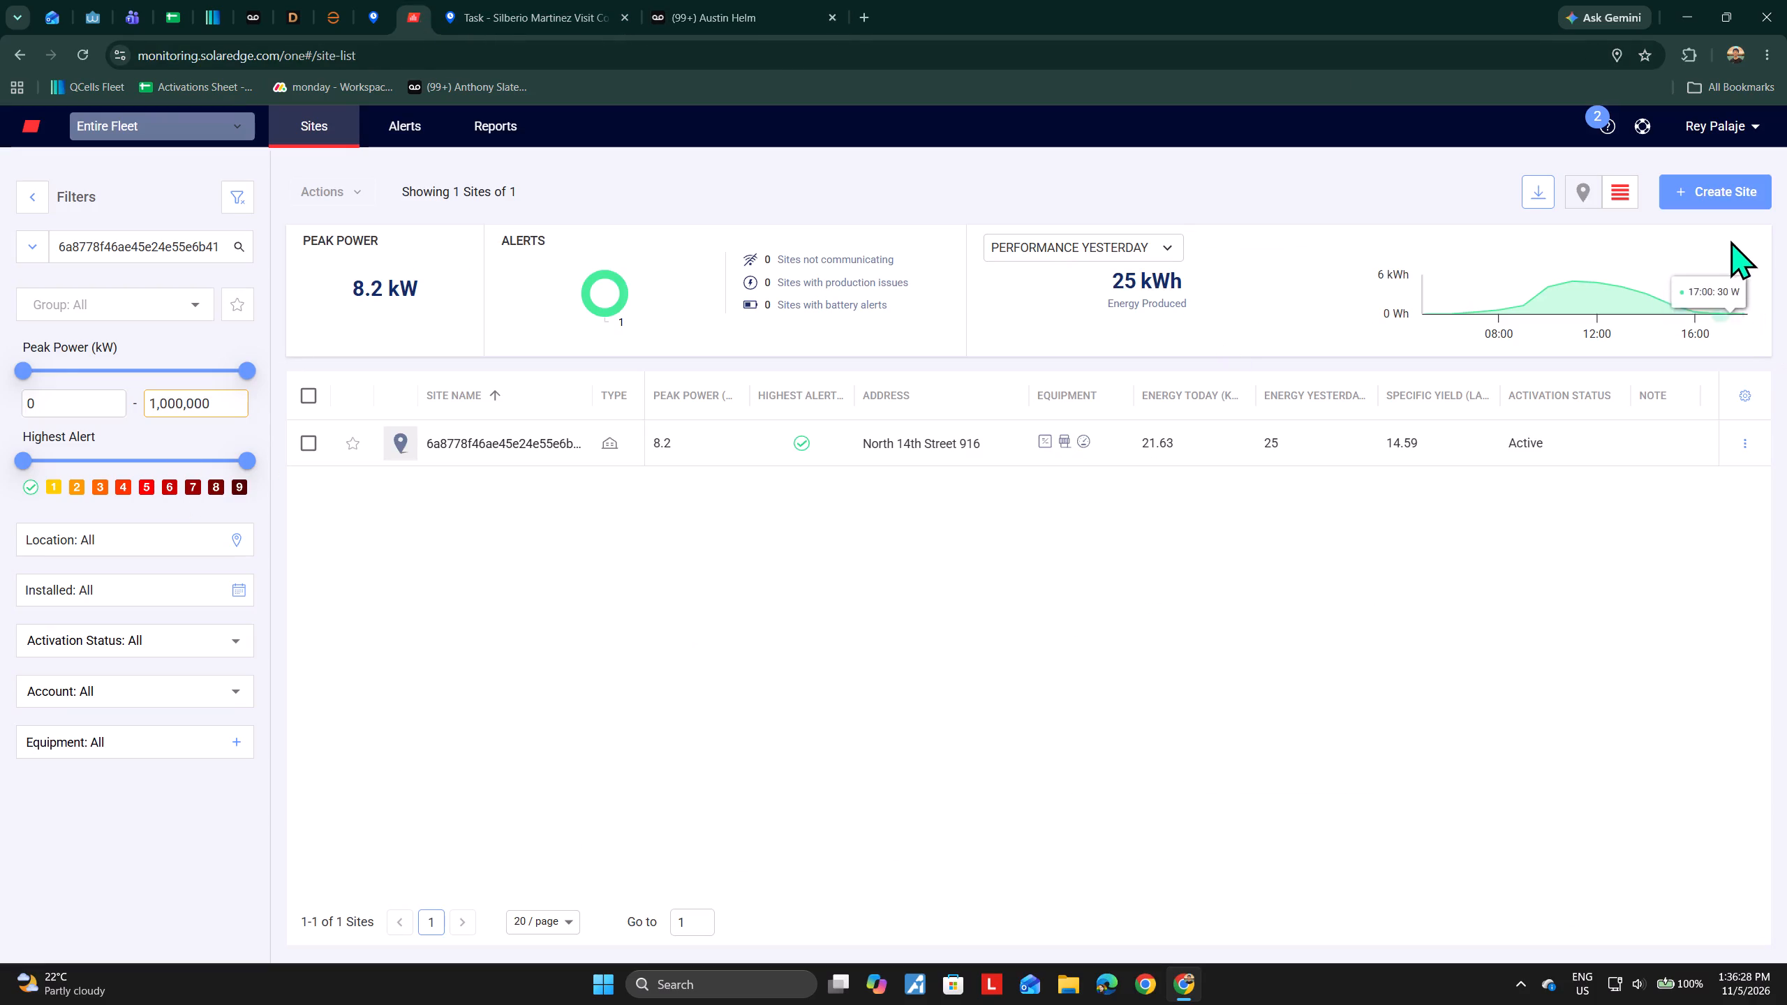
{"action": "left_click", "coordinate": [1739, 188]}
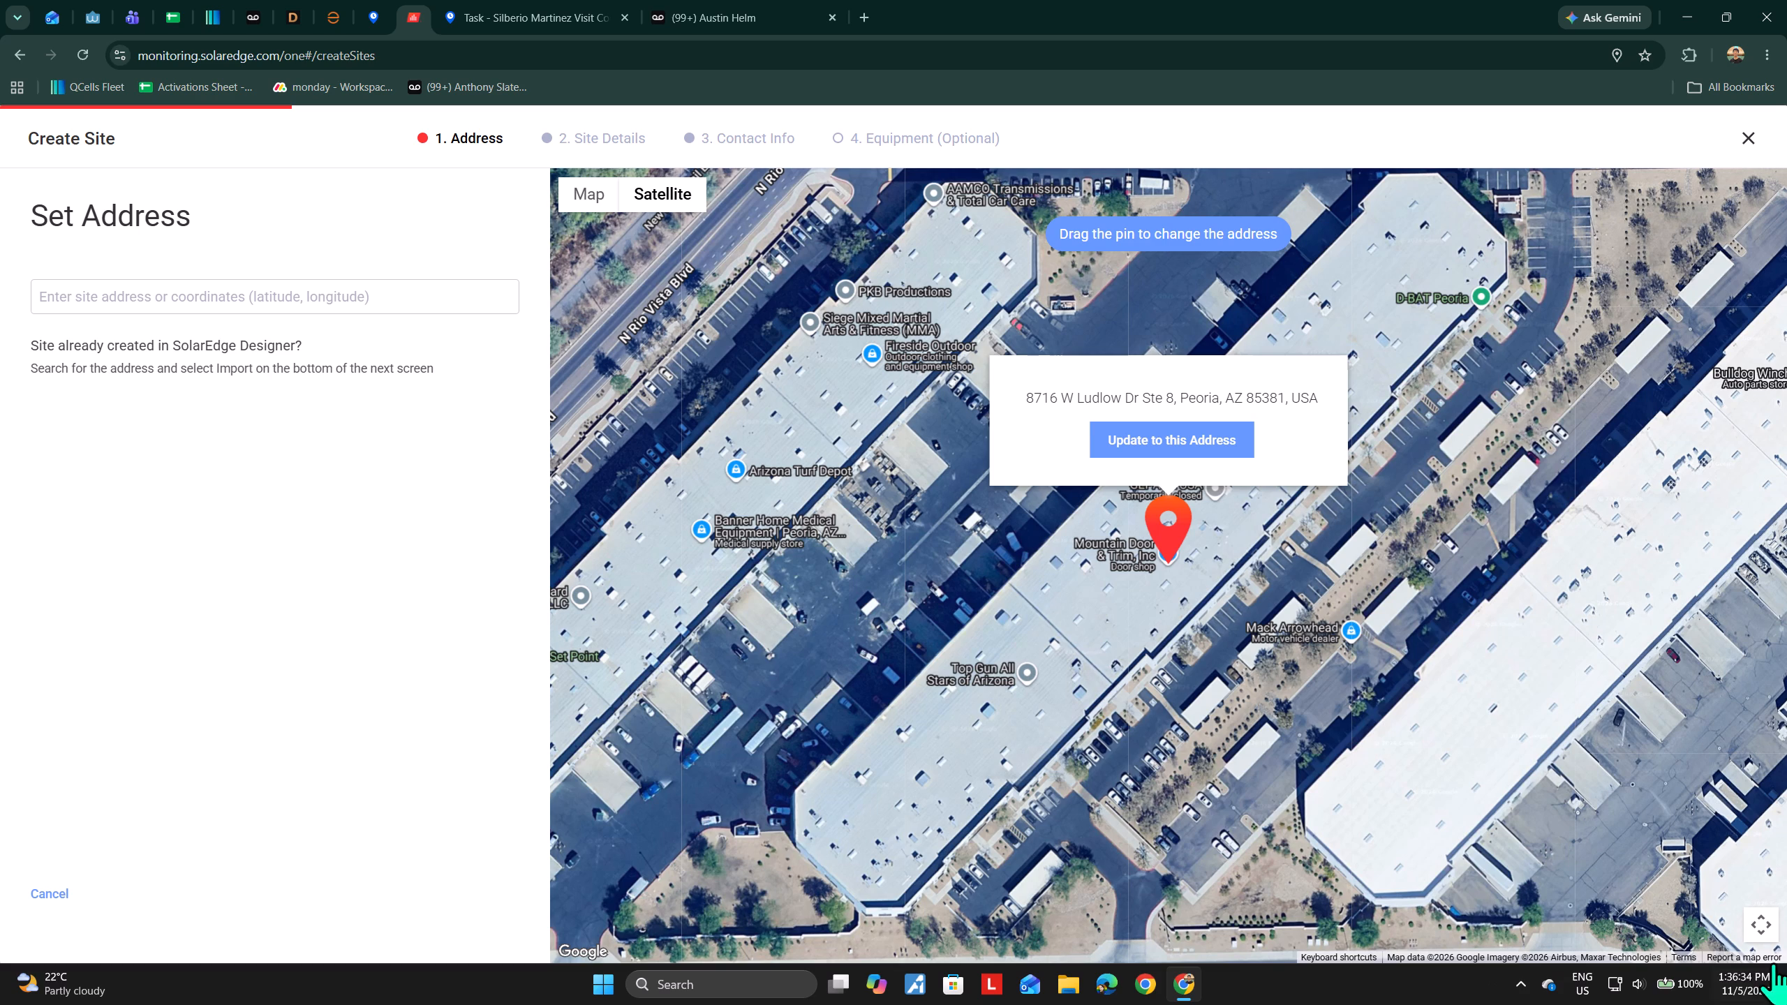
{"action": "left_click", "coordinate": [191, 308]}
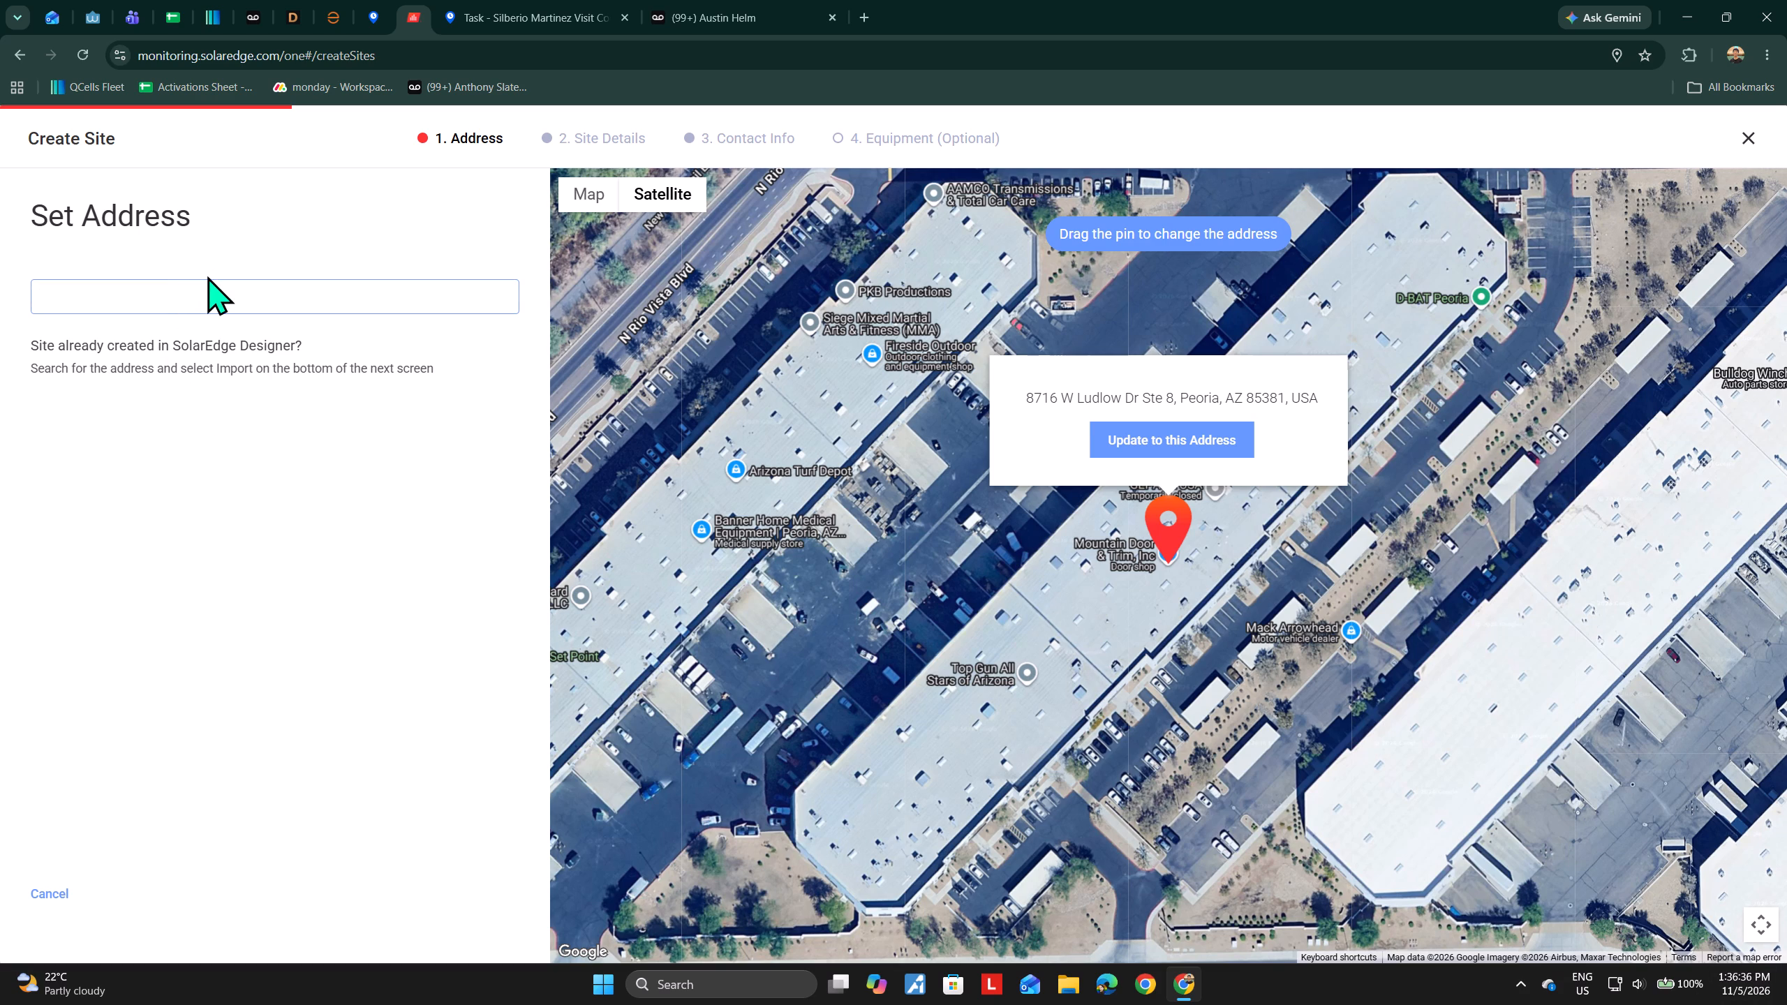
{"action": "key", "text": "ctrl+v"}
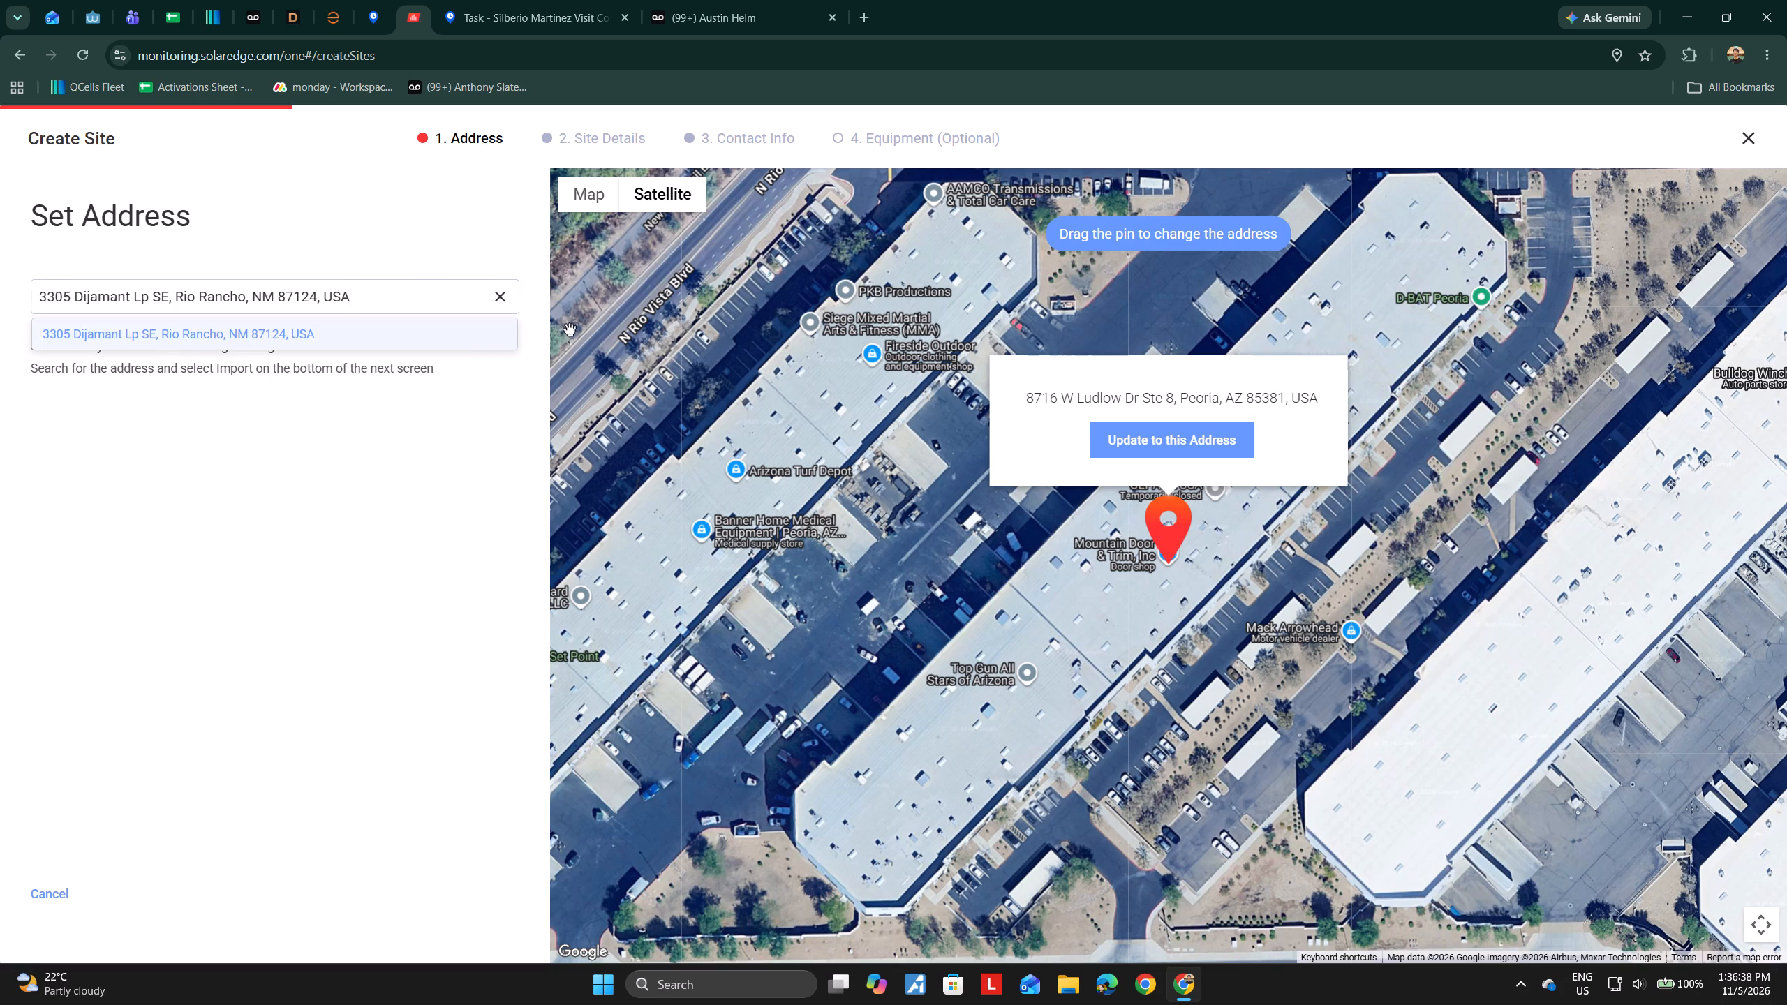
{"action": "key", "text": "Return"}
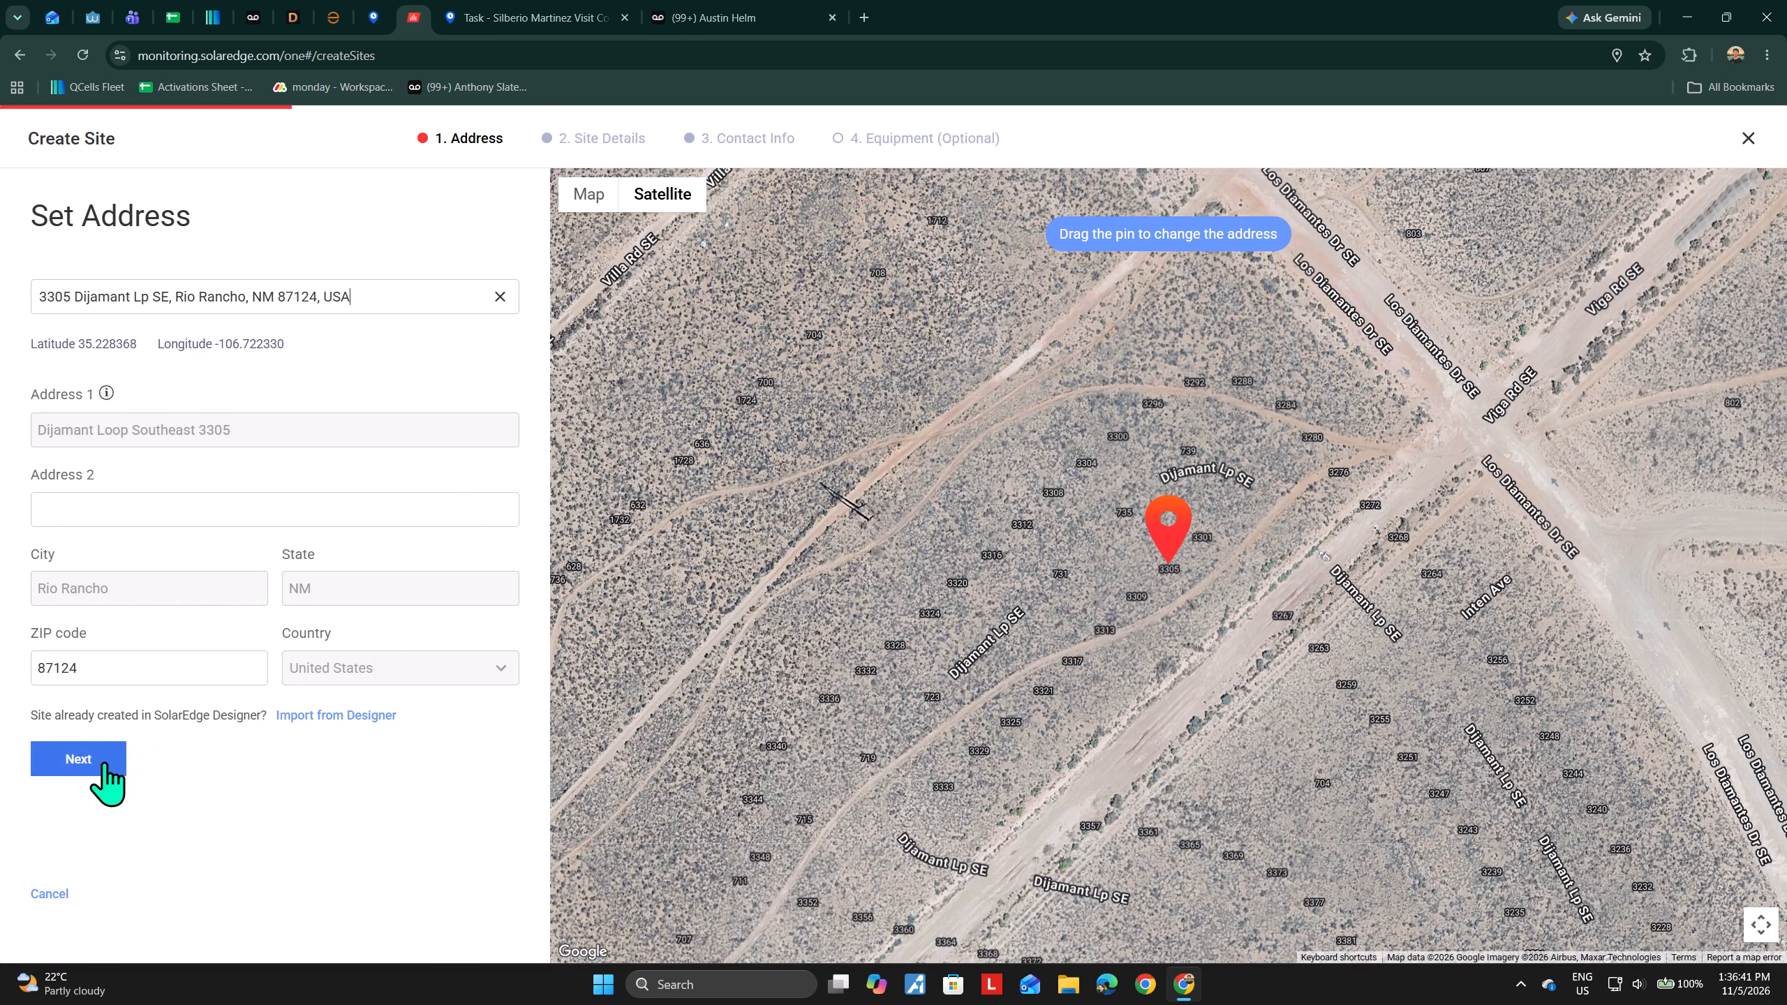
{"action": "left_click", "coordinate": [104, 761]}
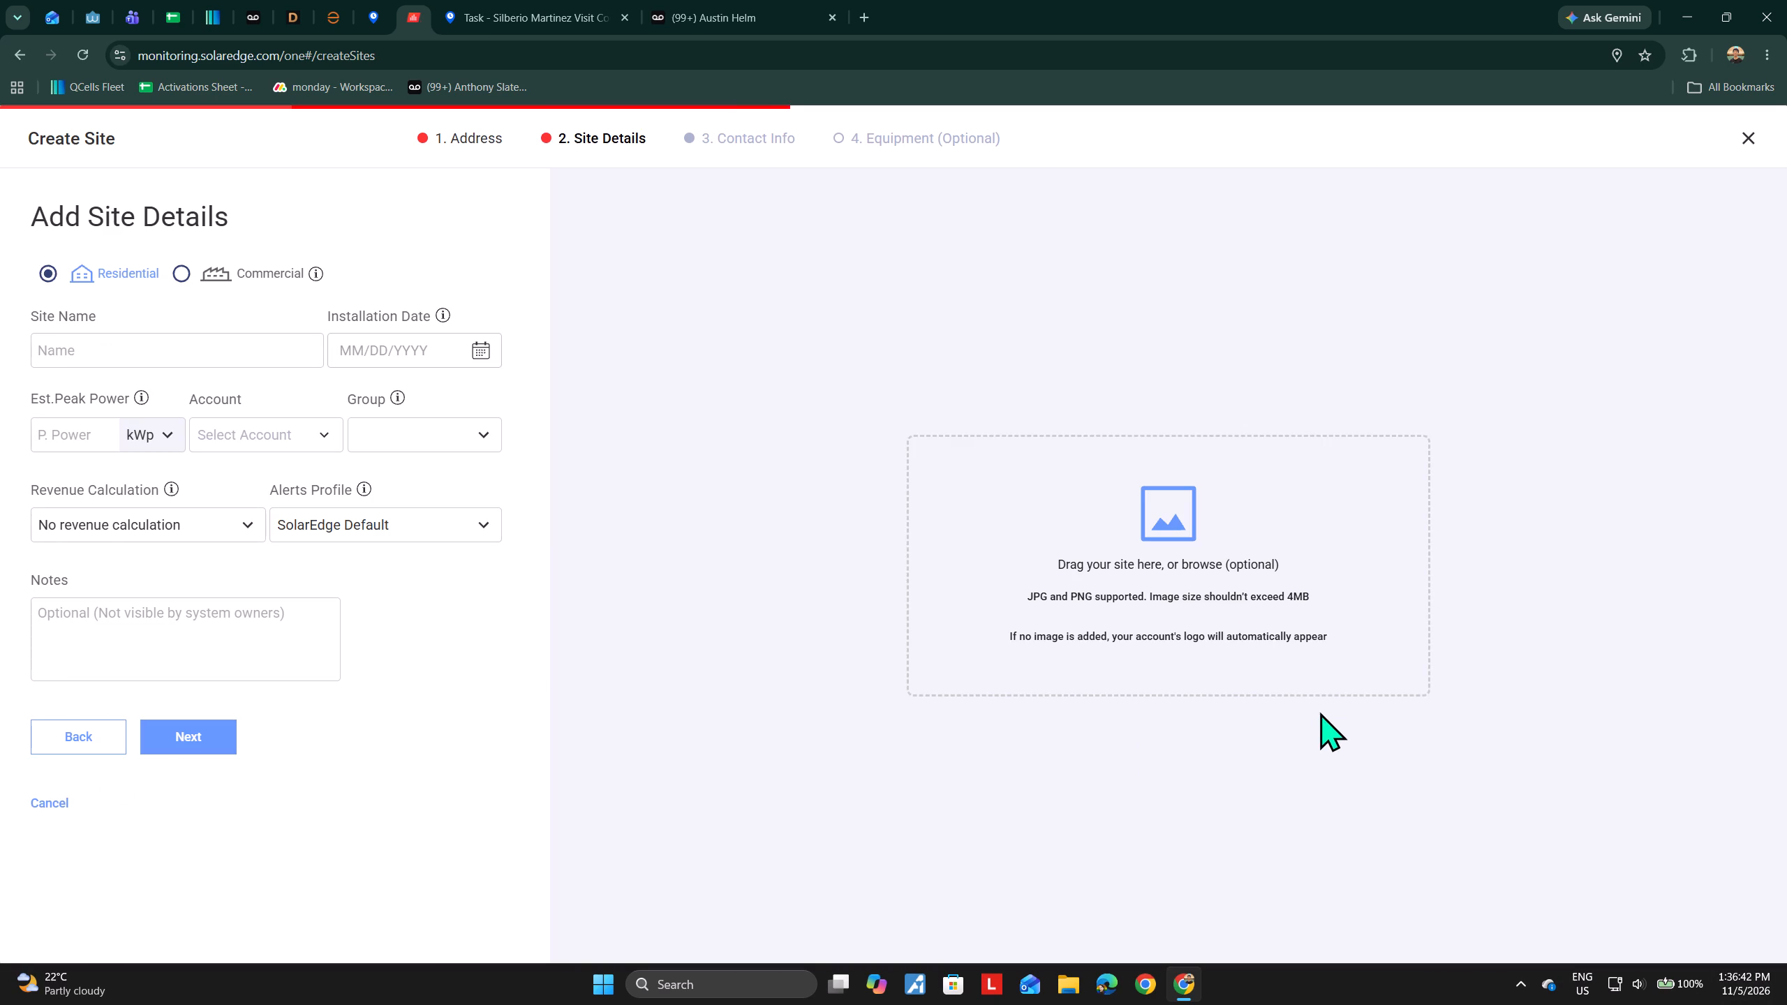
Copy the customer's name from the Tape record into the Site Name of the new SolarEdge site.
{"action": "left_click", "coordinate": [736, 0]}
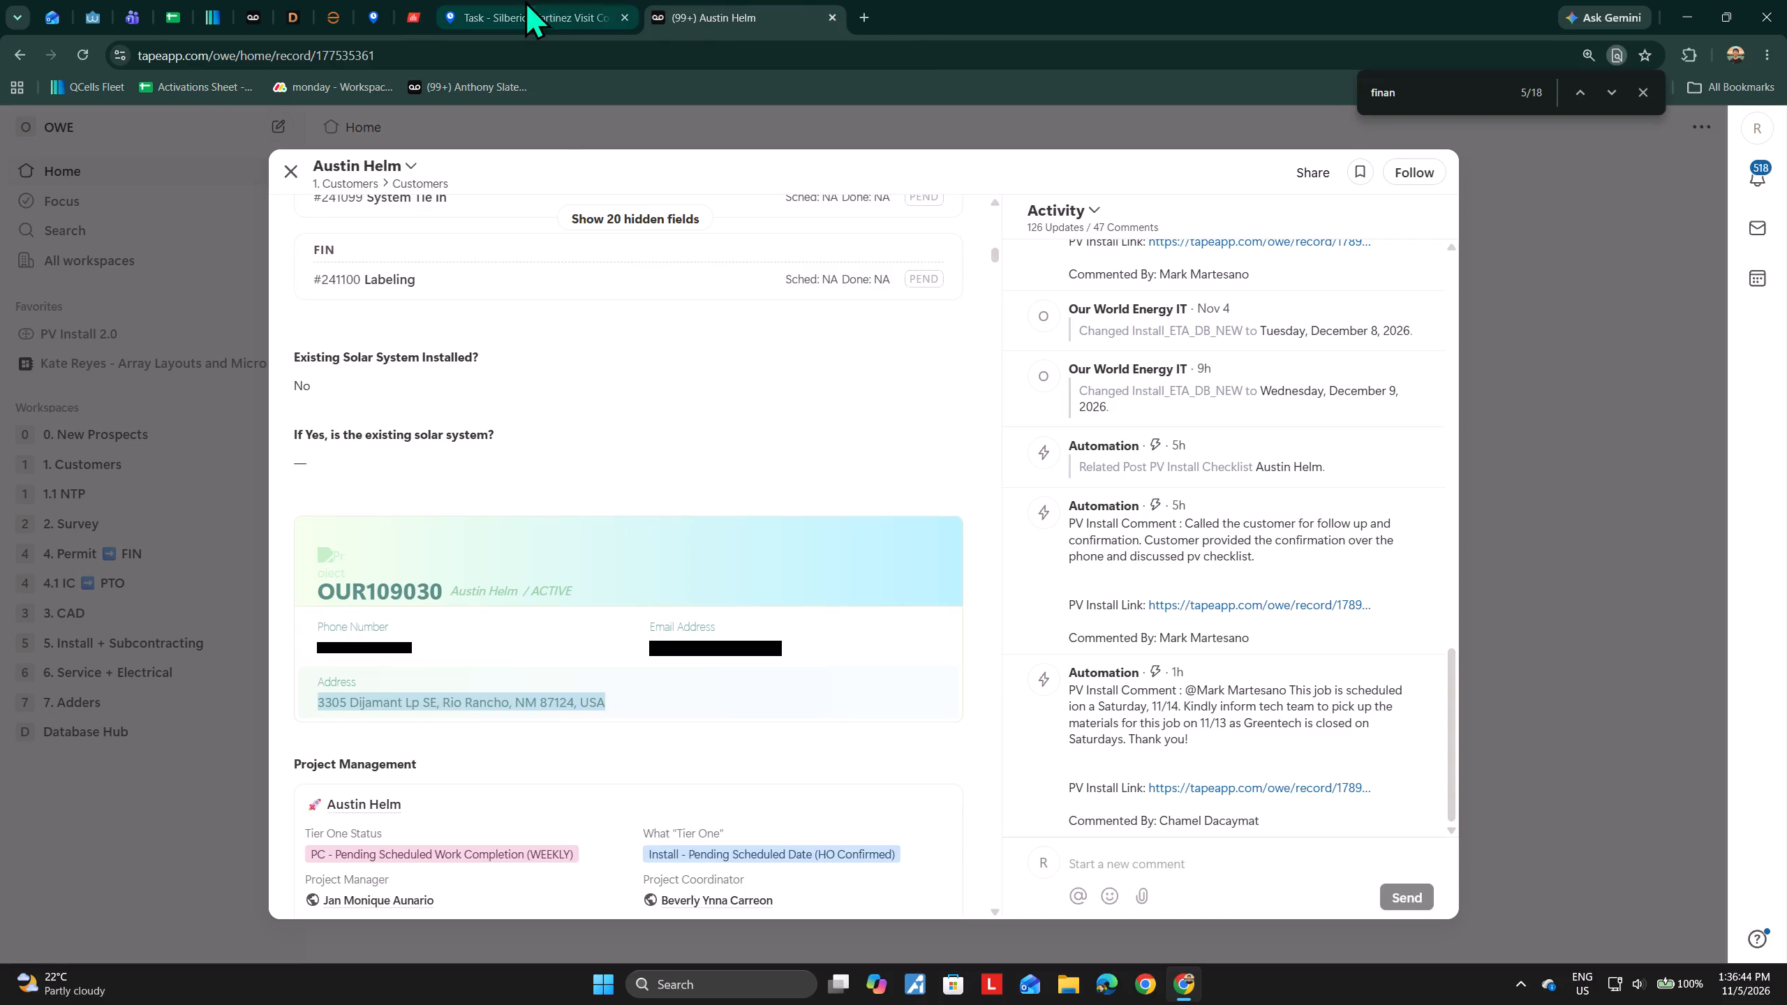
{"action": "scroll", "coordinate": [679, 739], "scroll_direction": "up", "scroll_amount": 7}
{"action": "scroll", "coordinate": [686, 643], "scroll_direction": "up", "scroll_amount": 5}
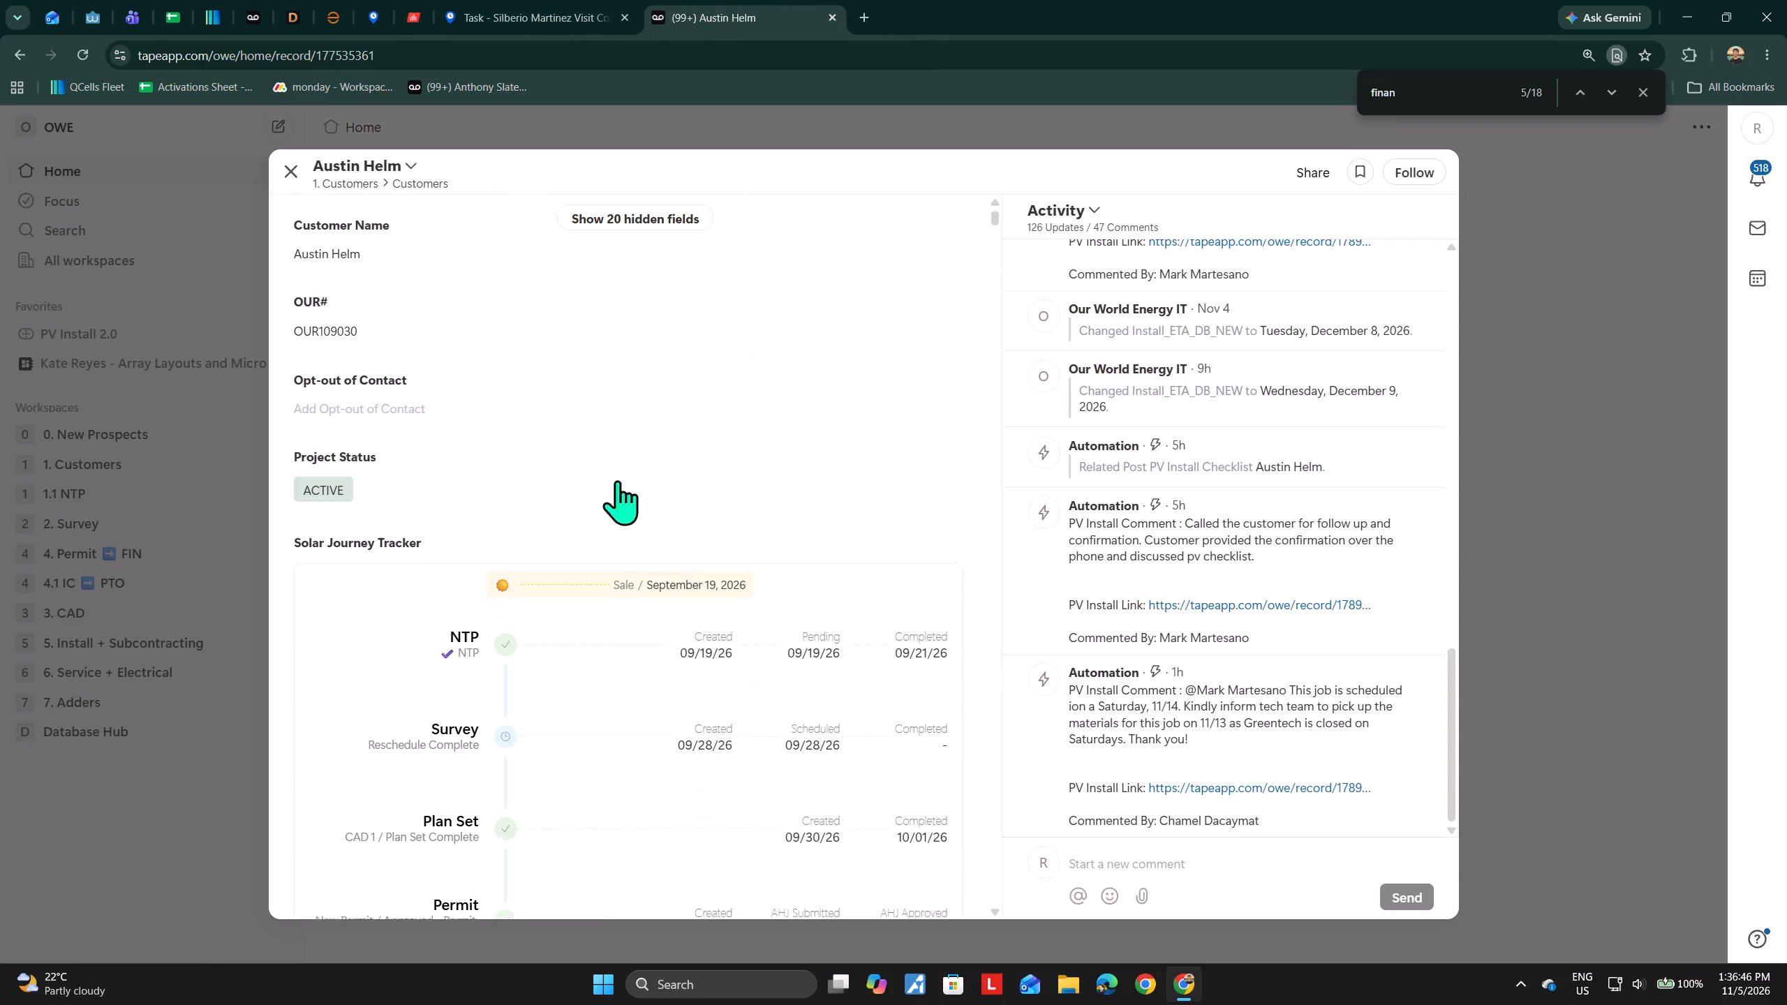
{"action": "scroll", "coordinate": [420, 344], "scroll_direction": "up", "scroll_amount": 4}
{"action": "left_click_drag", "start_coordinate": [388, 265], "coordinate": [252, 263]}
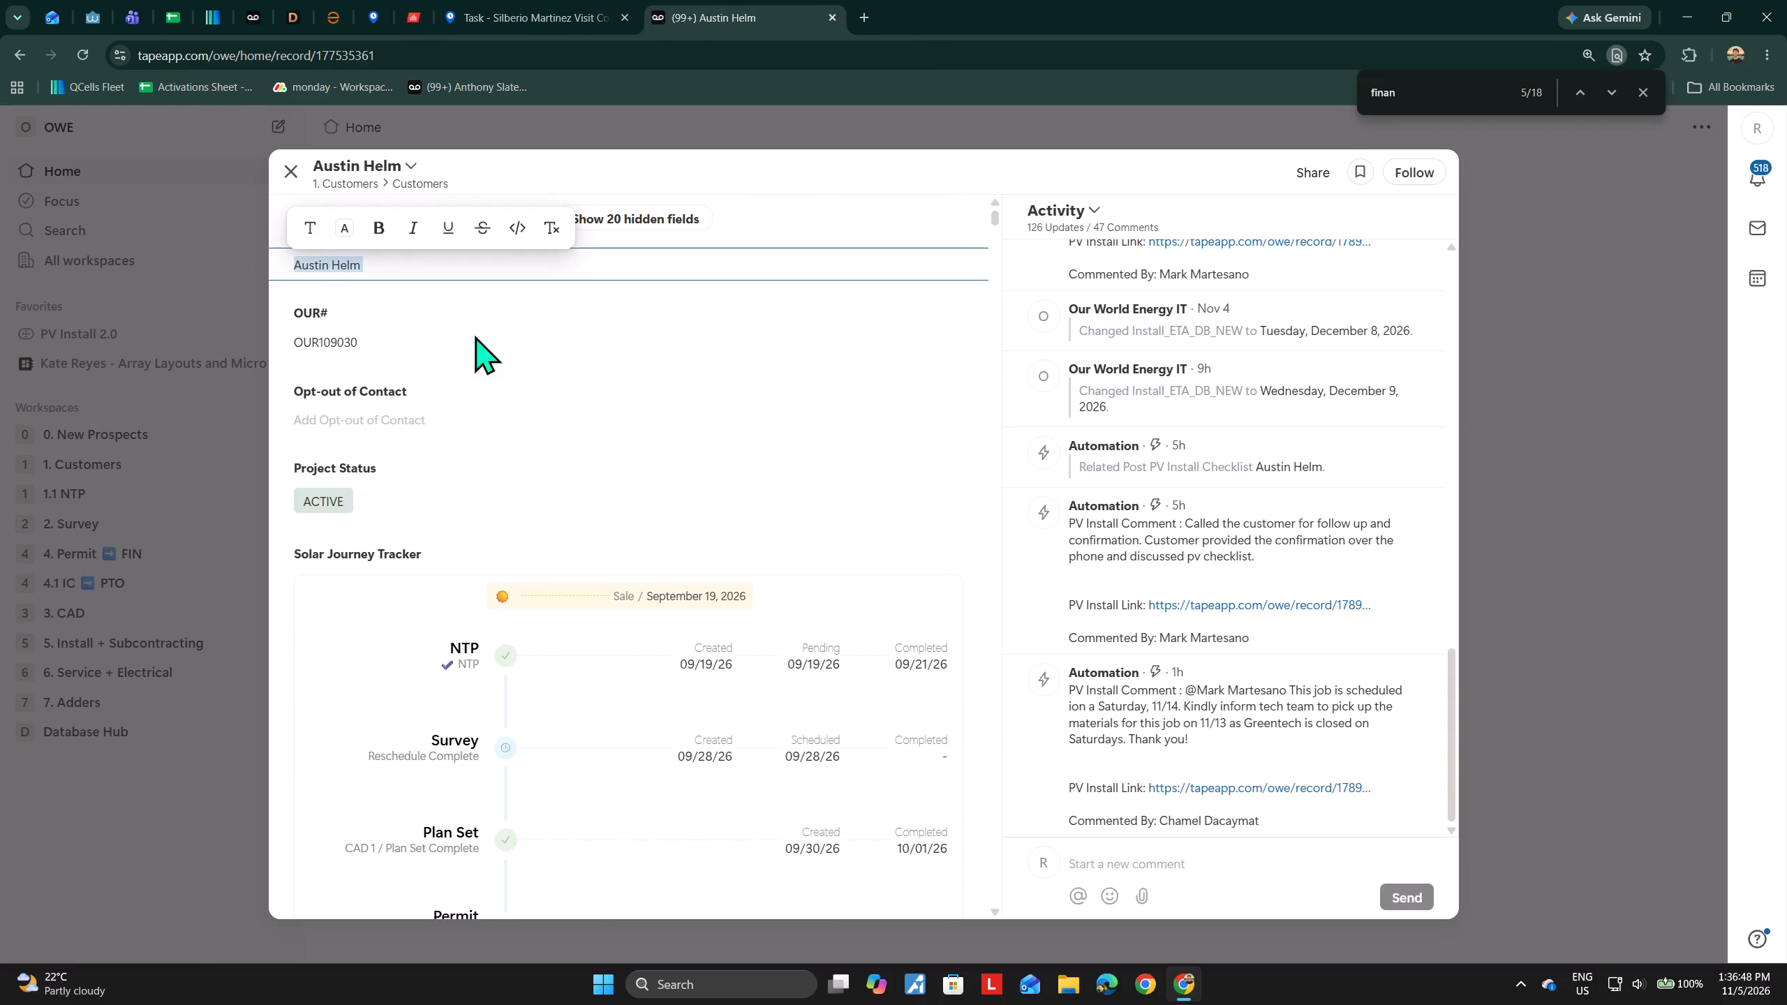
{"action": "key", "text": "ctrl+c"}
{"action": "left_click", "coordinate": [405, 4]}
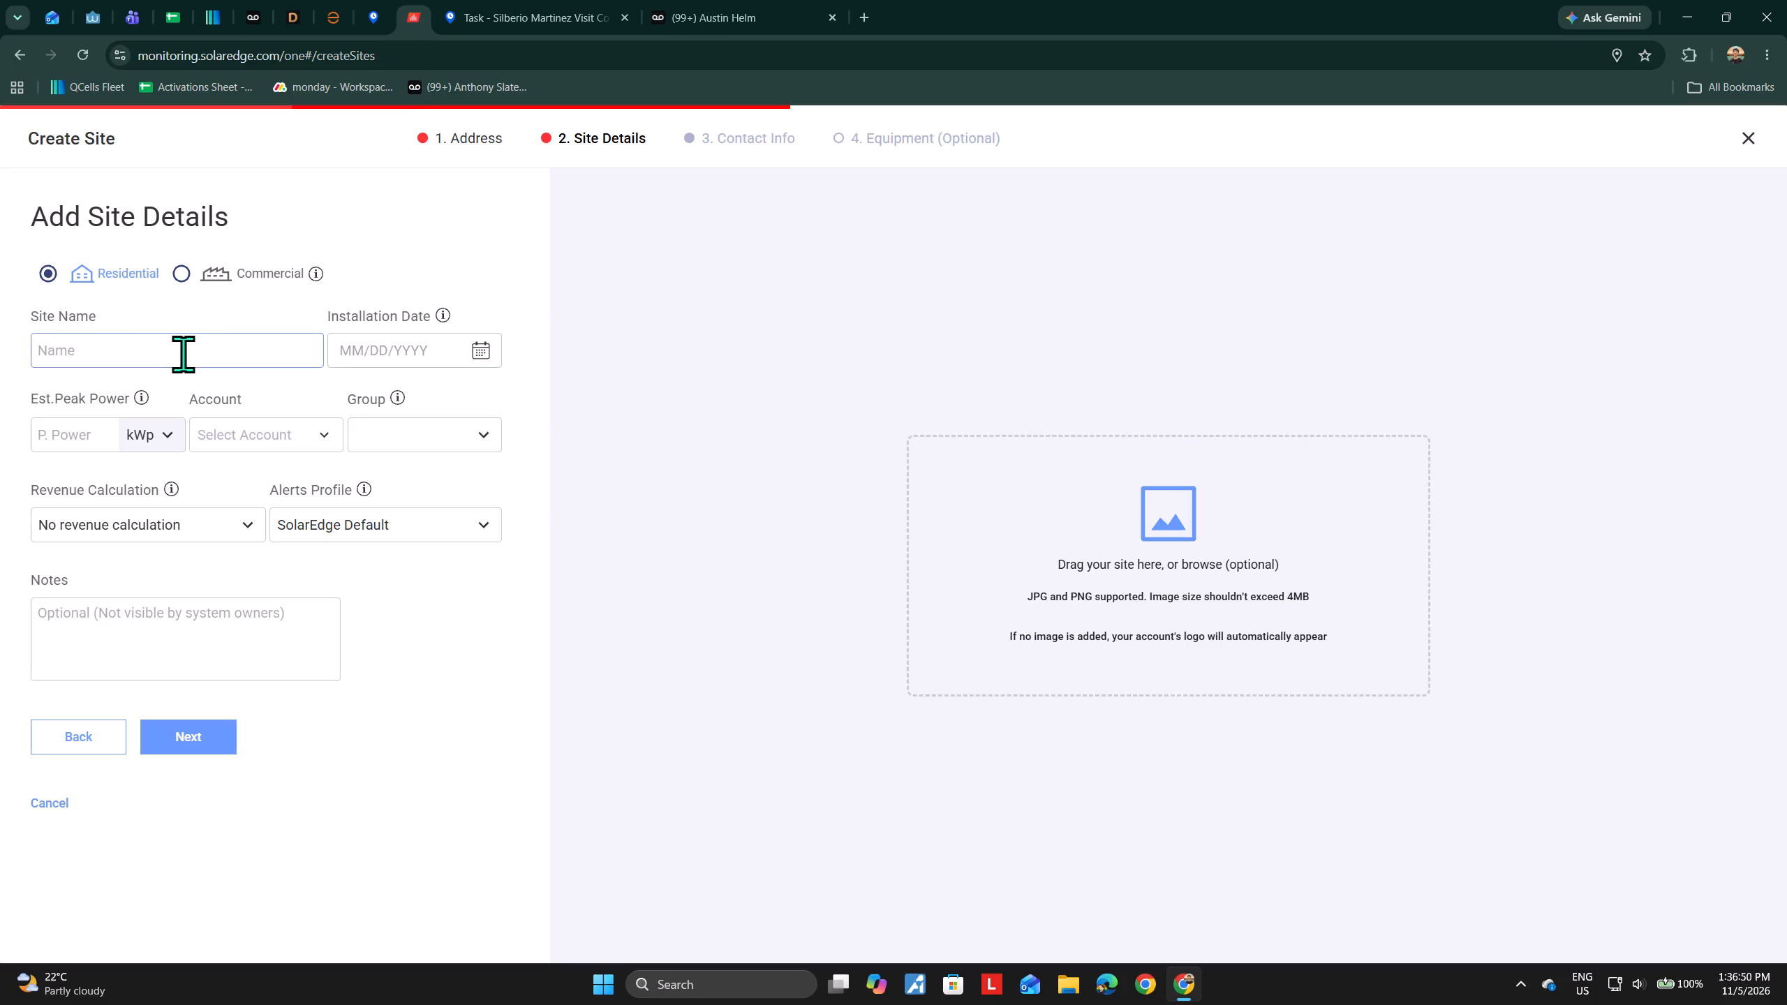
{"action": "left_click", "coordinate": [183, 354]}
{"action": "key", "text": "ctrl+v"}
Search the customer's Tape record for "finan" and step through the matches to the Finance Company and Finance ID fields.
{"action": "left_click", "coordinate": [757, 0]}
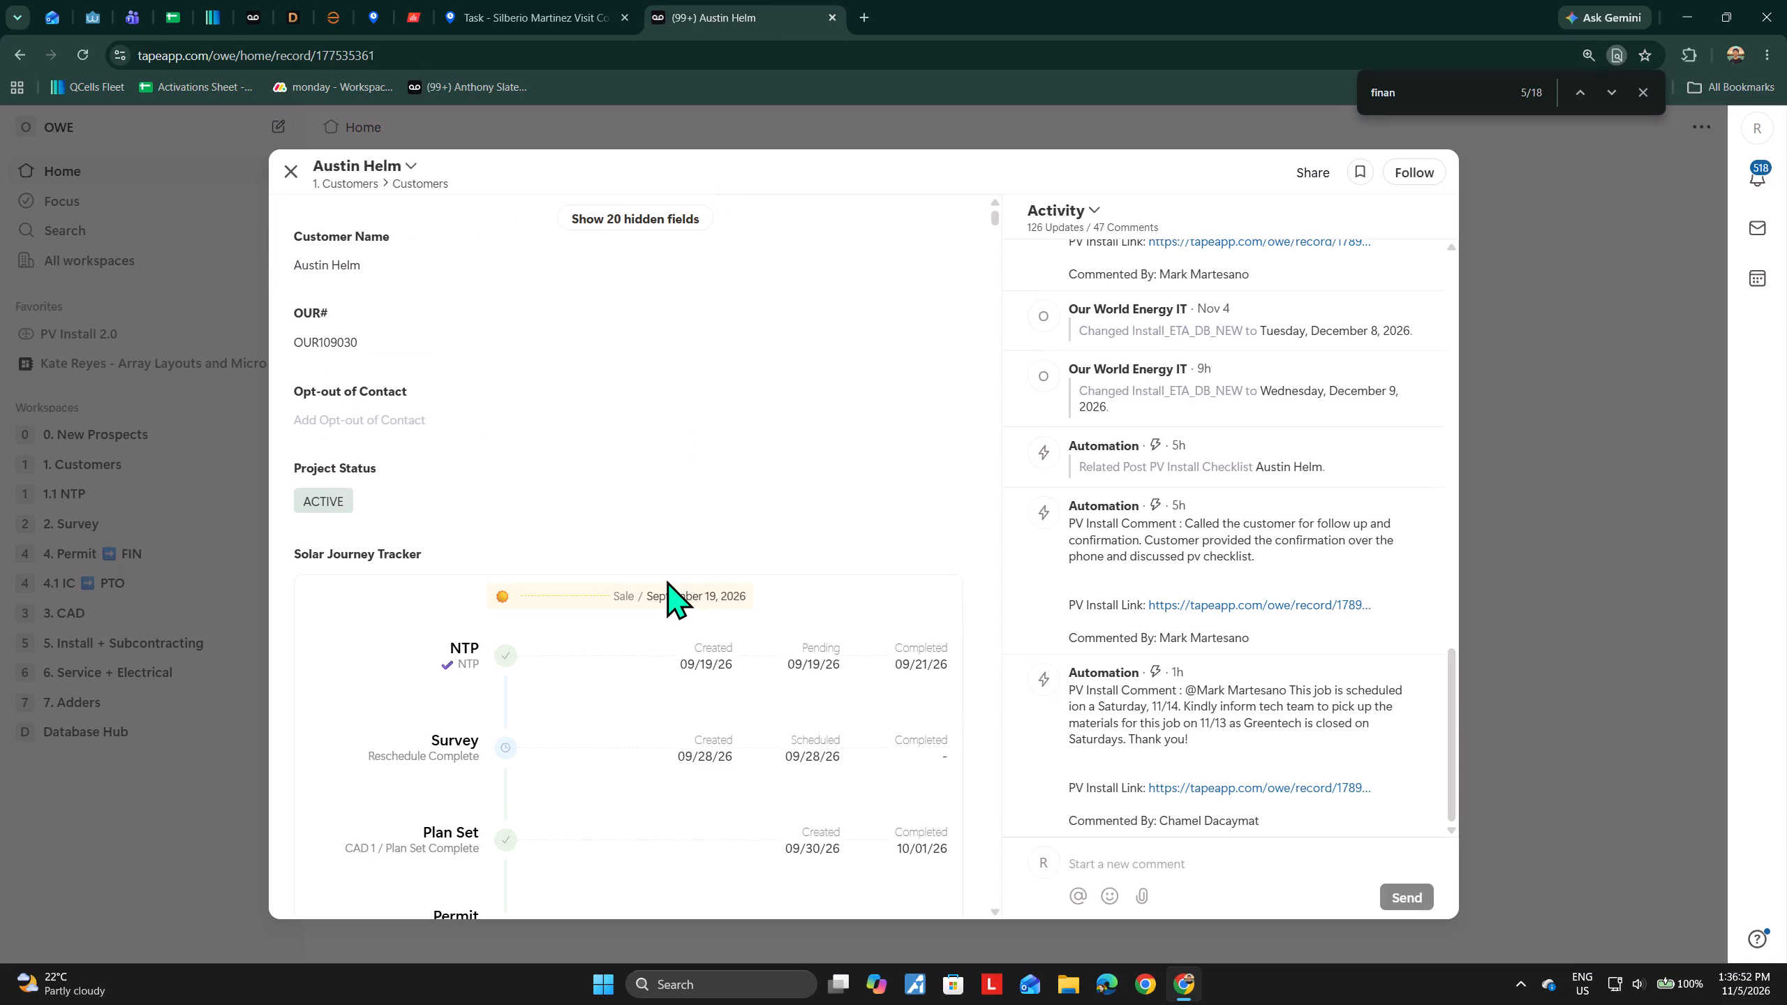
{"action": "key", "text": "ctrl+f"}
{"action": "key", "text": "f"}
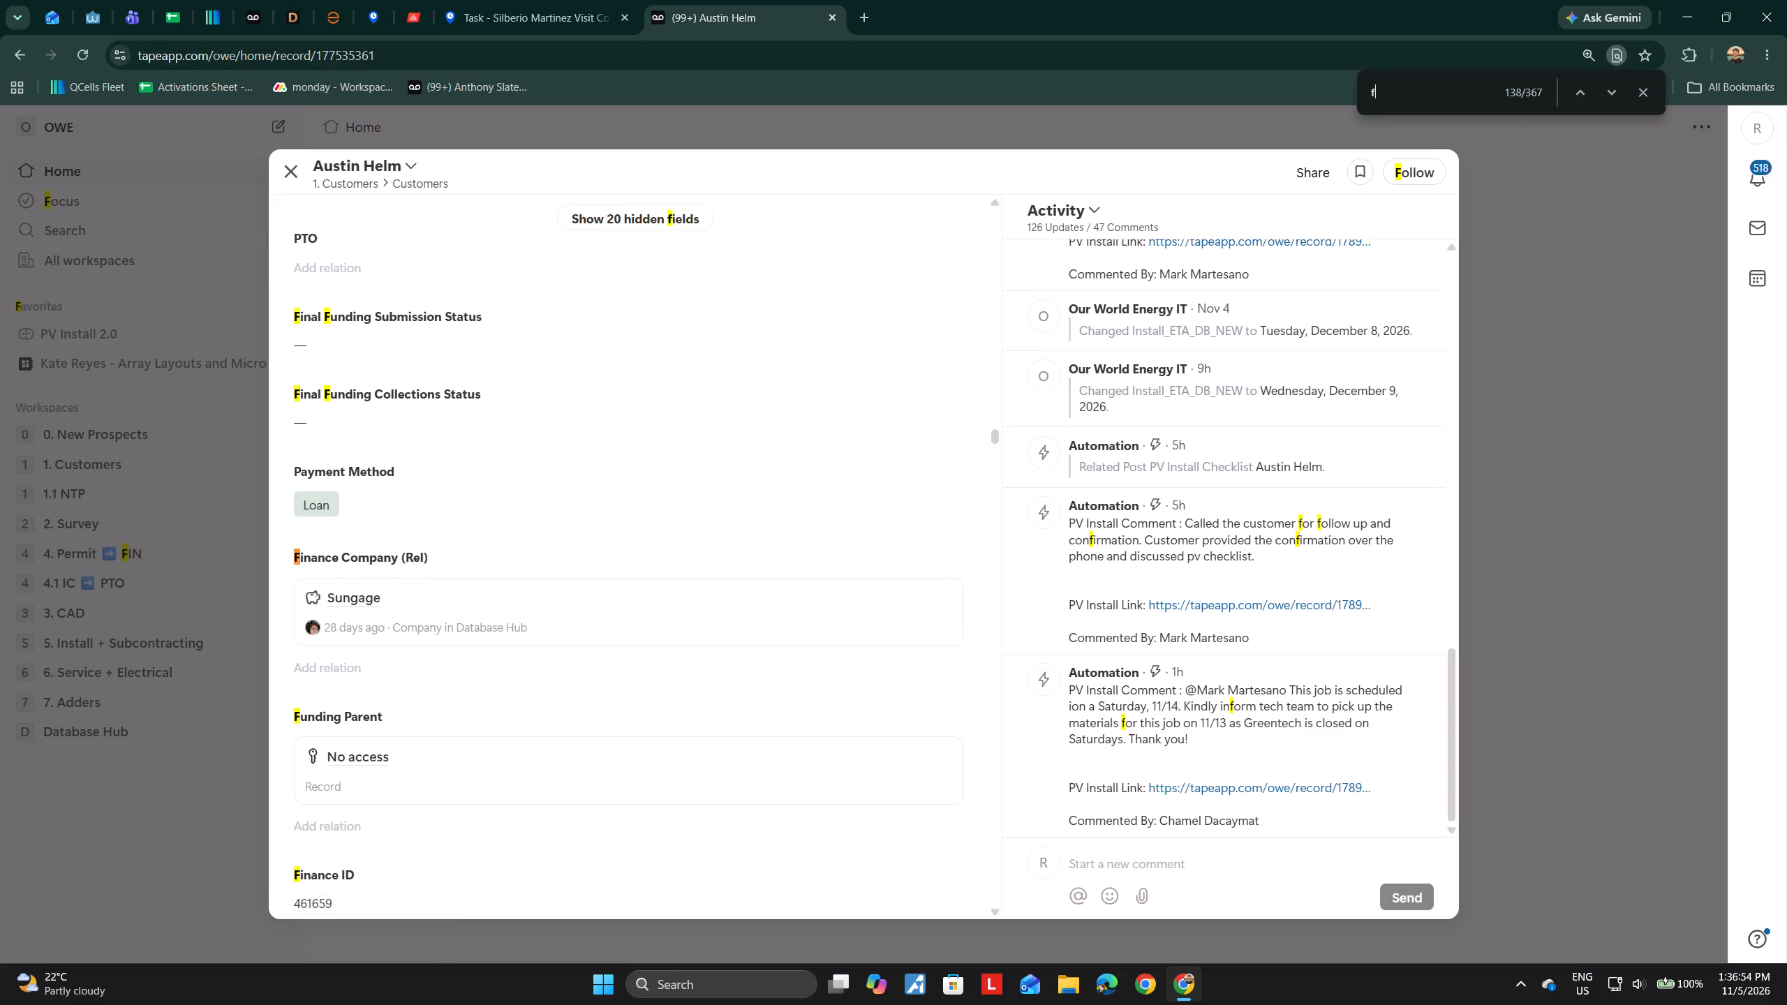
{"action": "type", "text": "inan"}
{"action": "key", "text": "Return"}
{"action": "key", "text": "Return"}
{"action": "key", "text": "Return"}
{"action": "key", "text": "Return"}
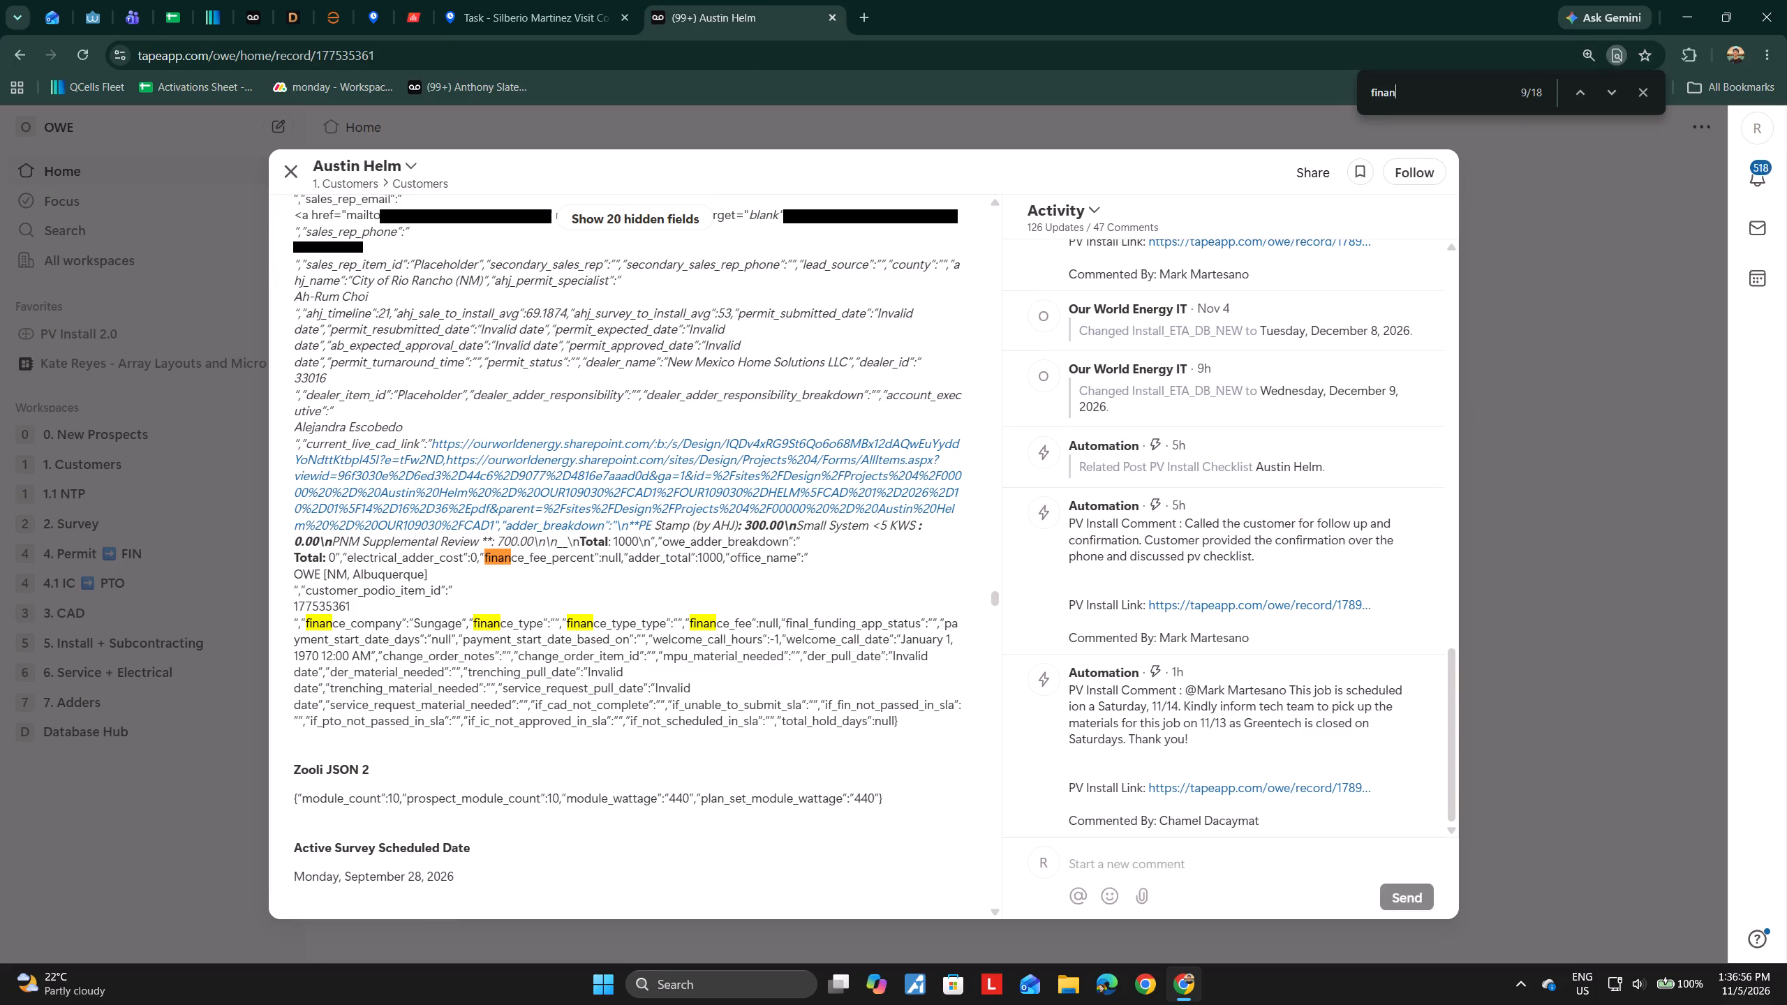
{"action": "key", "text": "Return"}
{"action": "key", "text": "Return"}
{"action": "key", "text": "Return"}
{"action": "key", "text": "Return"}
{"action": "key", "text": "Return"}
{"action": "key", "text": "Return"}
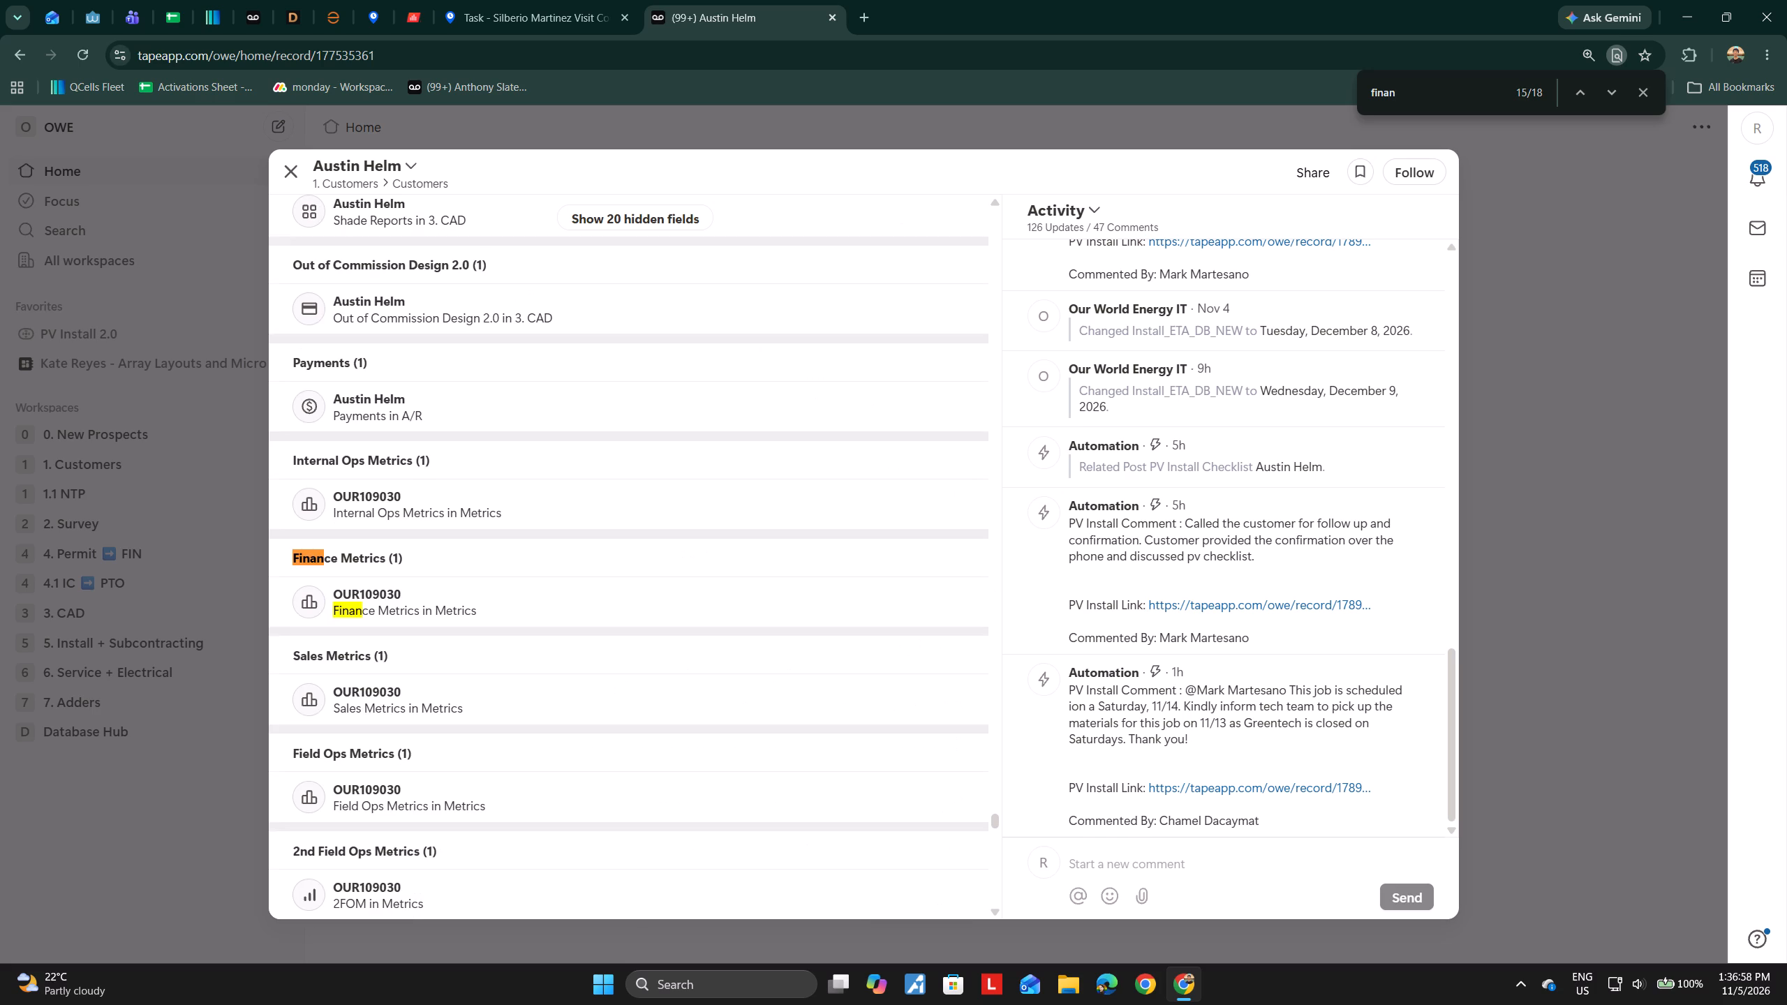
{"action": "key", "text": "Return"}
{"action": "key", "text": "Return"}
{"action": "key", "text": "Return"}
{"action": "key", "text": "Return"}
{"action": "key", "text": "Return"}
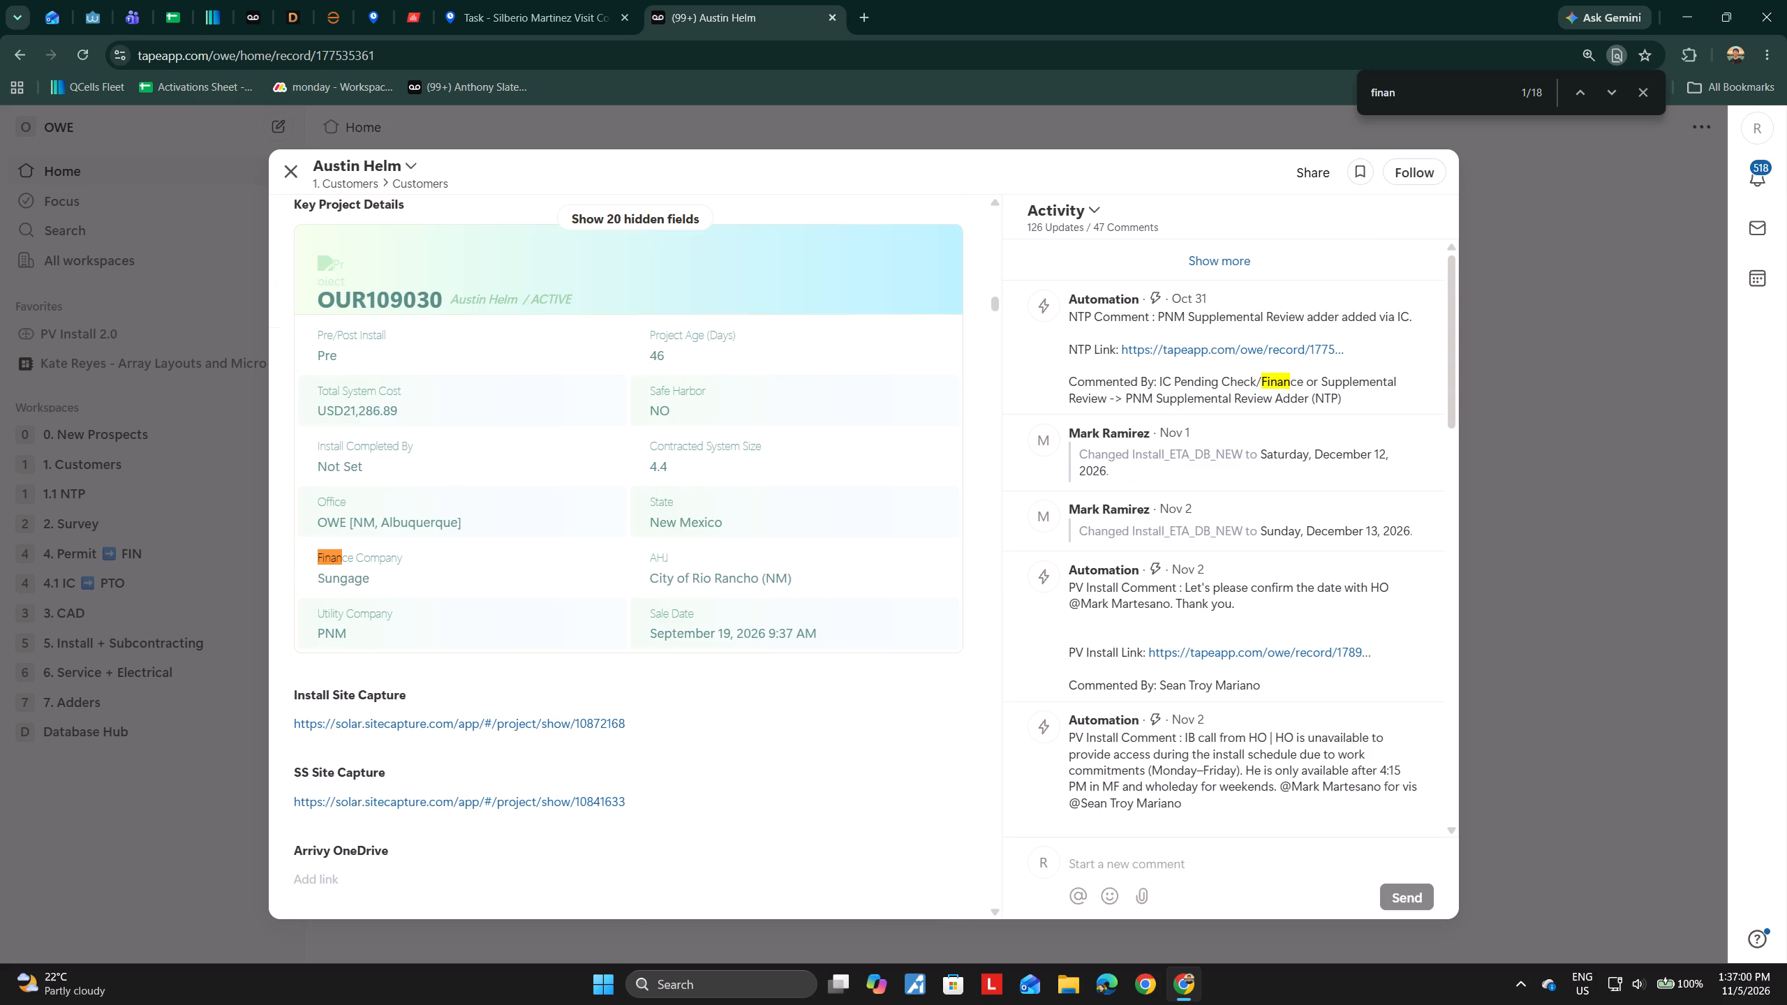
{"action": "key", "text": "Return"}
{"action": "key", "text": "Return"}
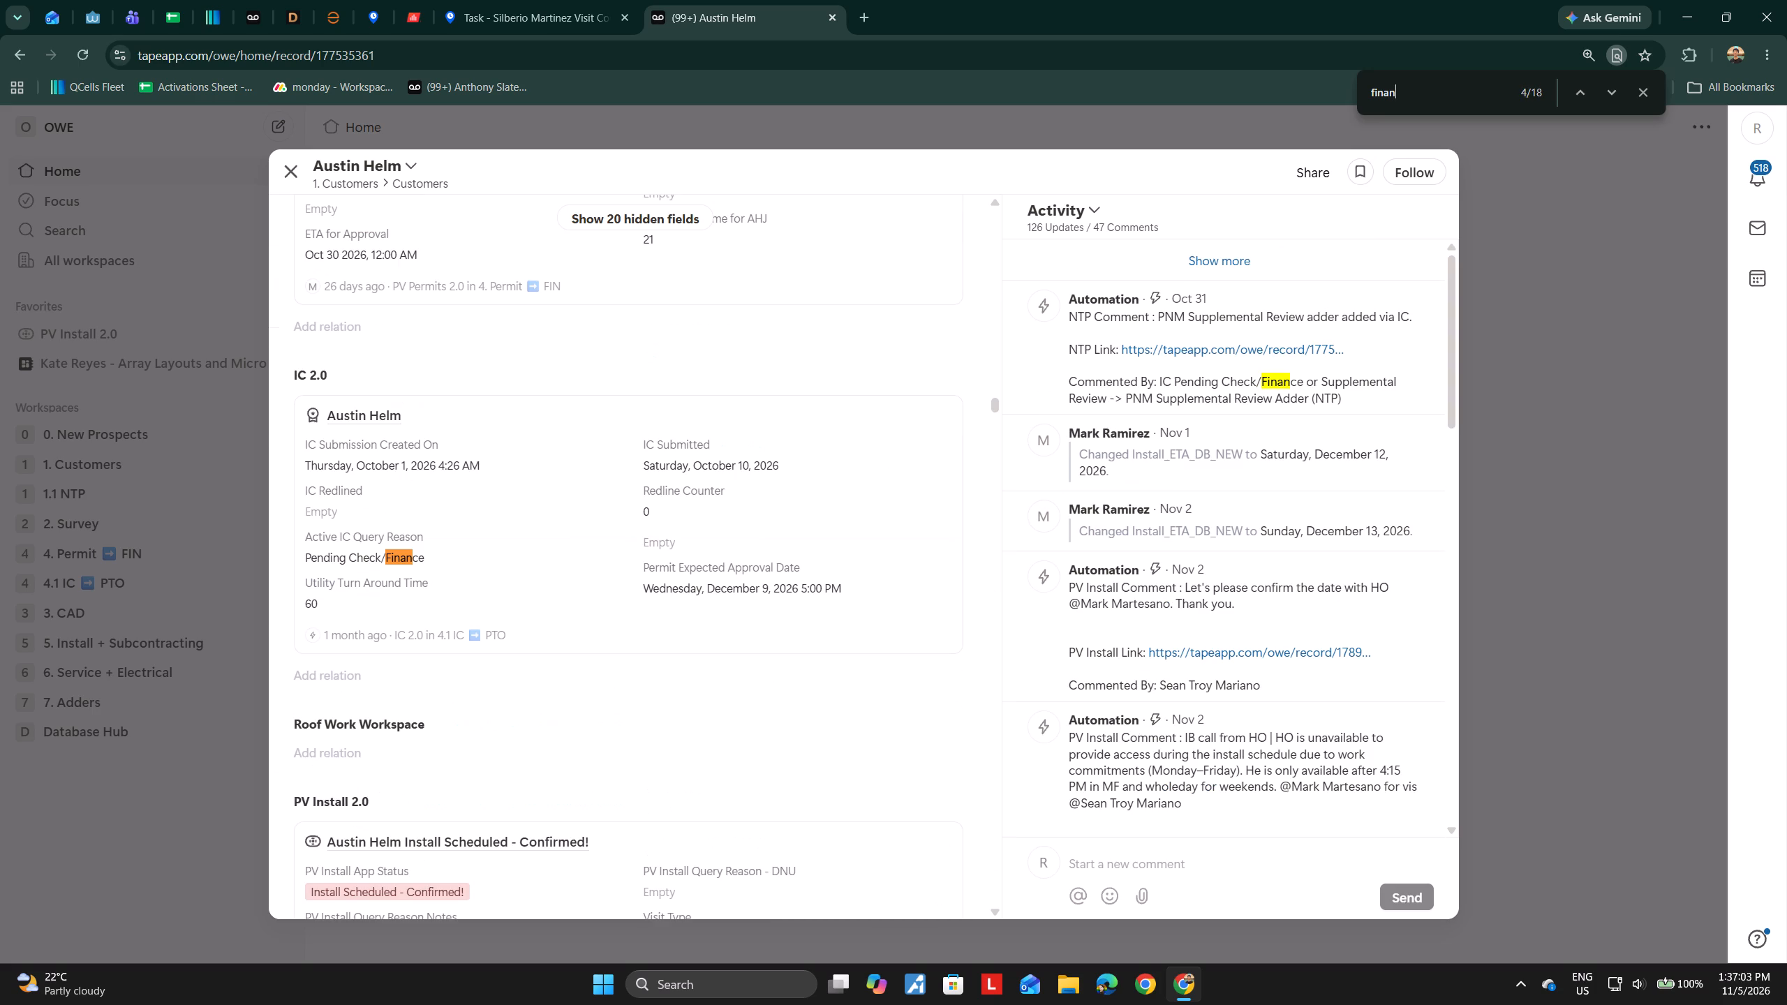
{"action": "key", "text": "Return"}
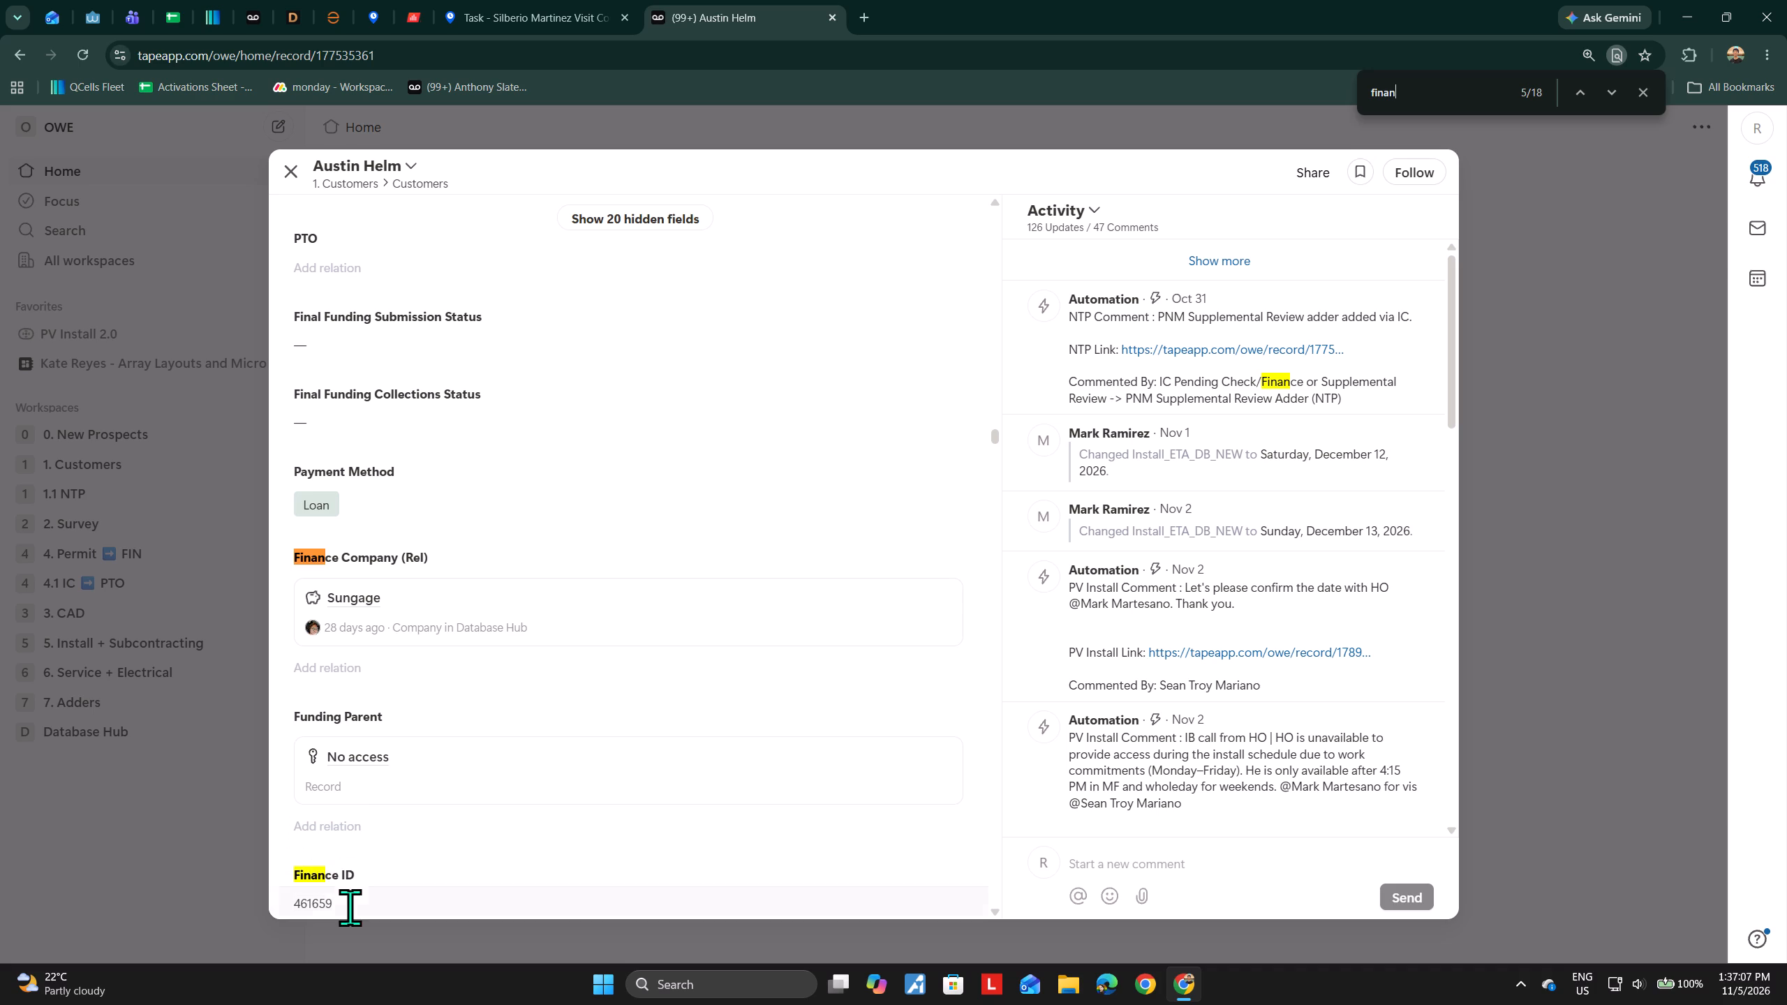
Replace the new SolarEdge site's Site Name with the Finance ID copied from the Tape record.
{"action": "left_click_drag", "start_coordinate": [349, 909], "coordinate": [255, 918]}
{"action": "key", "text": "ctrl+c"}
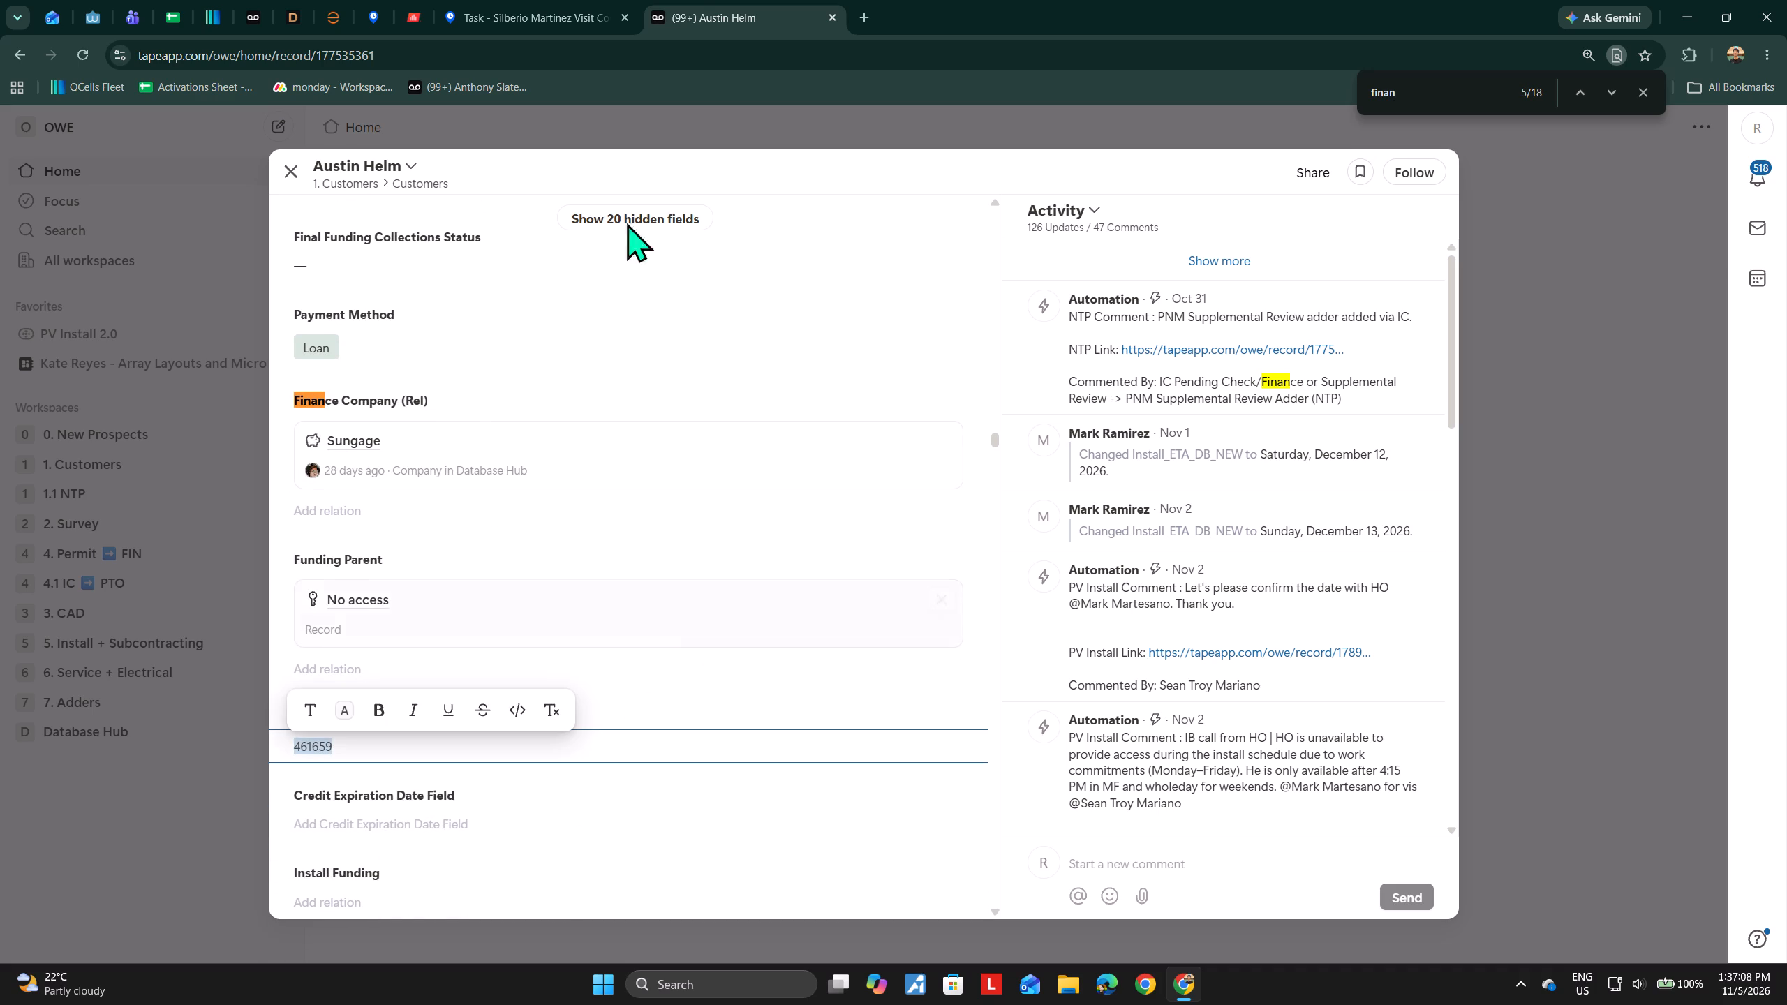
{"action": "left_click", "coordinate": [510, 0]}
{"action": "left_click", "coordinate": [417, 13]}
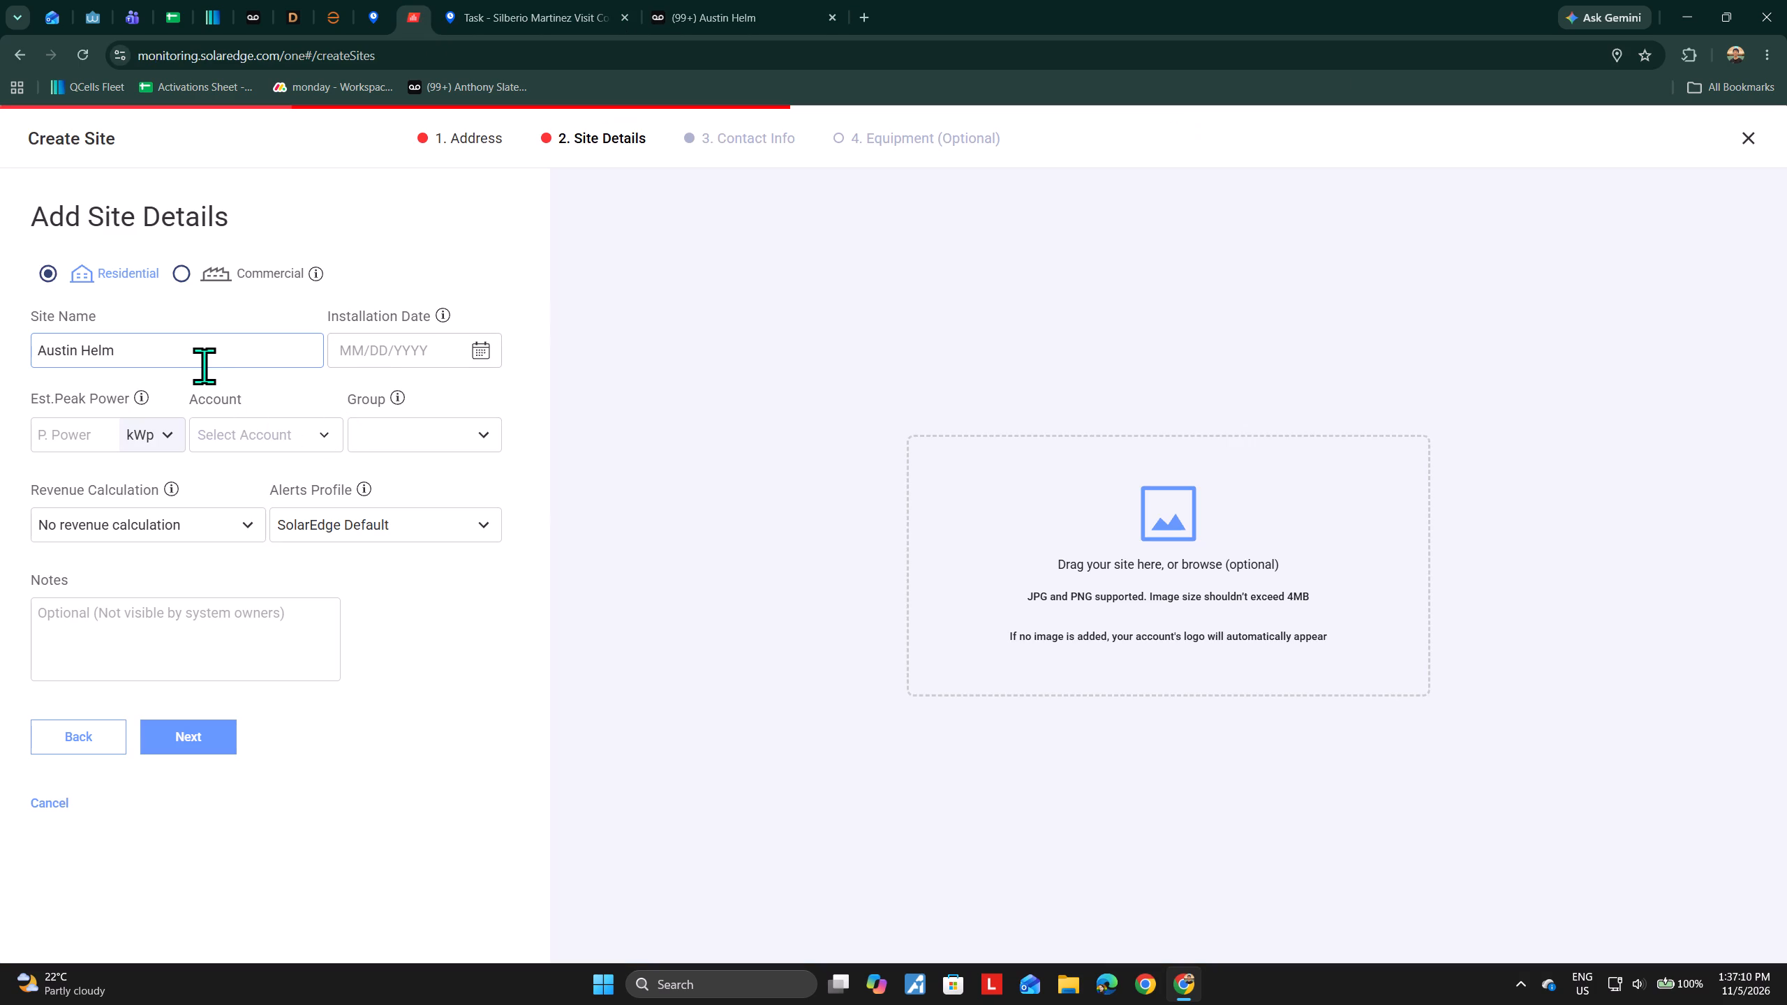
{"action": "triple_click", "coordinate": [198, 362]}
{"action": "key", "text": "ctrl+v"}
Set the new SolarEdge site's Installation Date to 11/14/2026, the scheduled Install date in the customer's Tape record.
{"action": "left_click", "coordinate": [489, 355]}
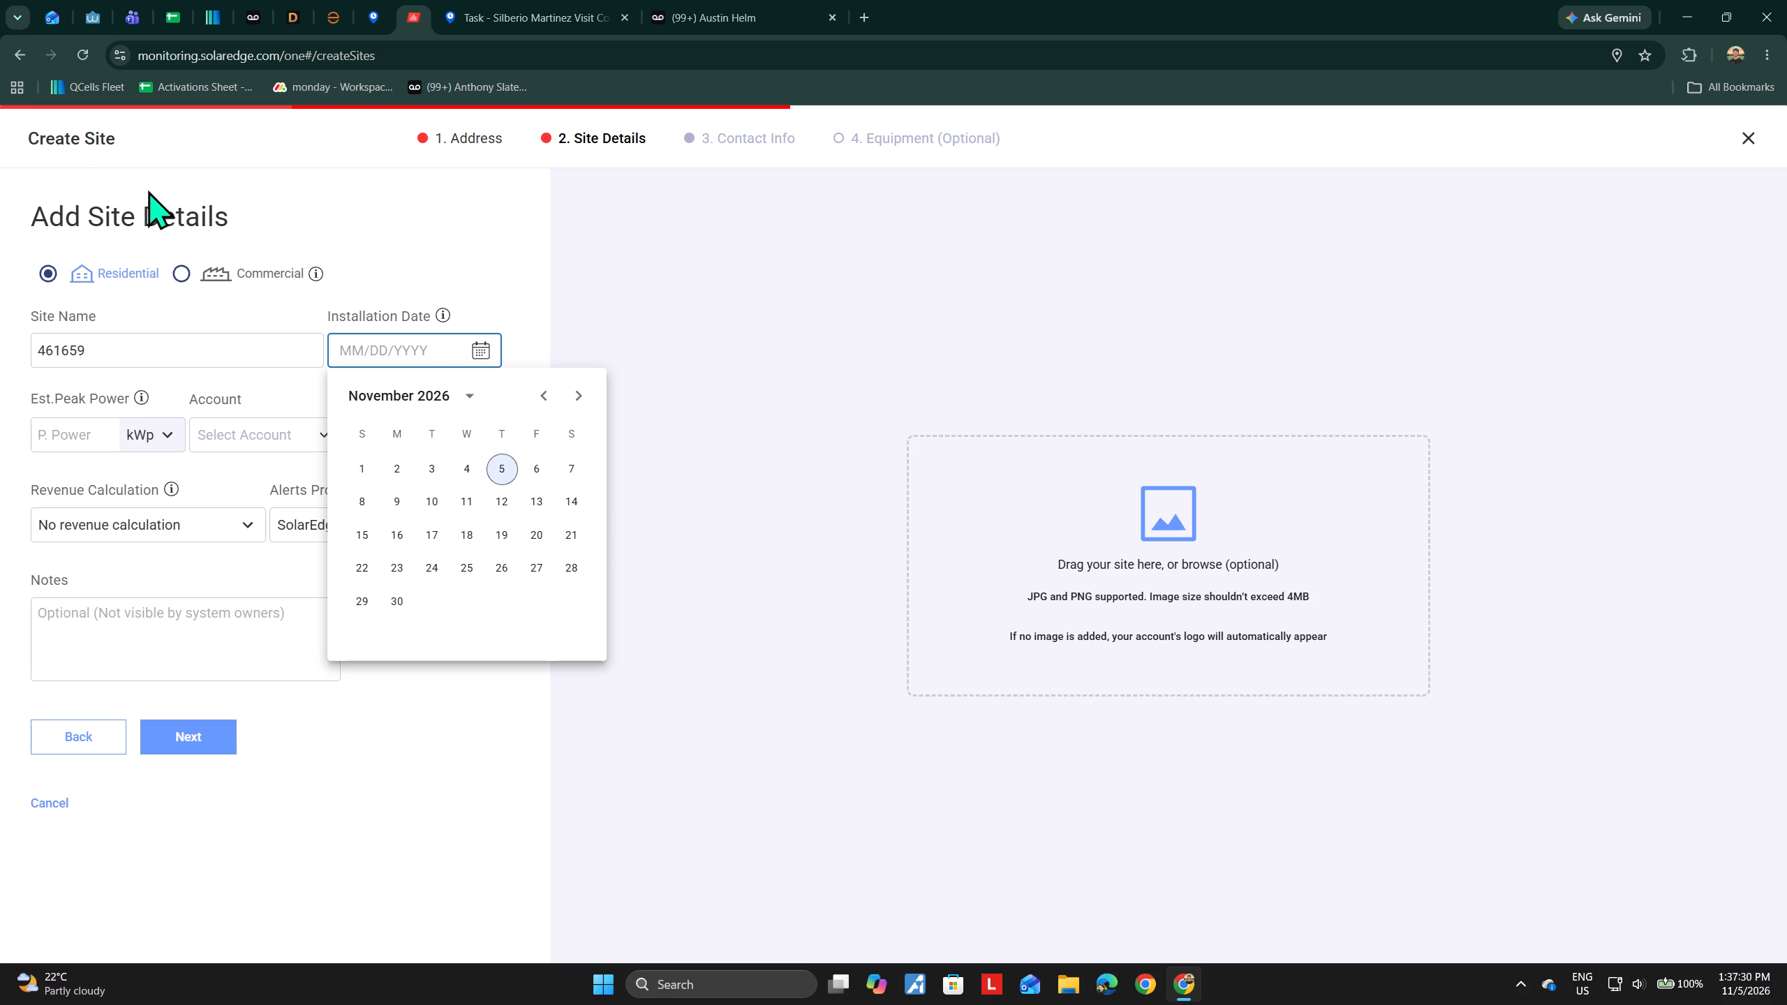
{"action": "left_click", "coordinate": [715, 0]}
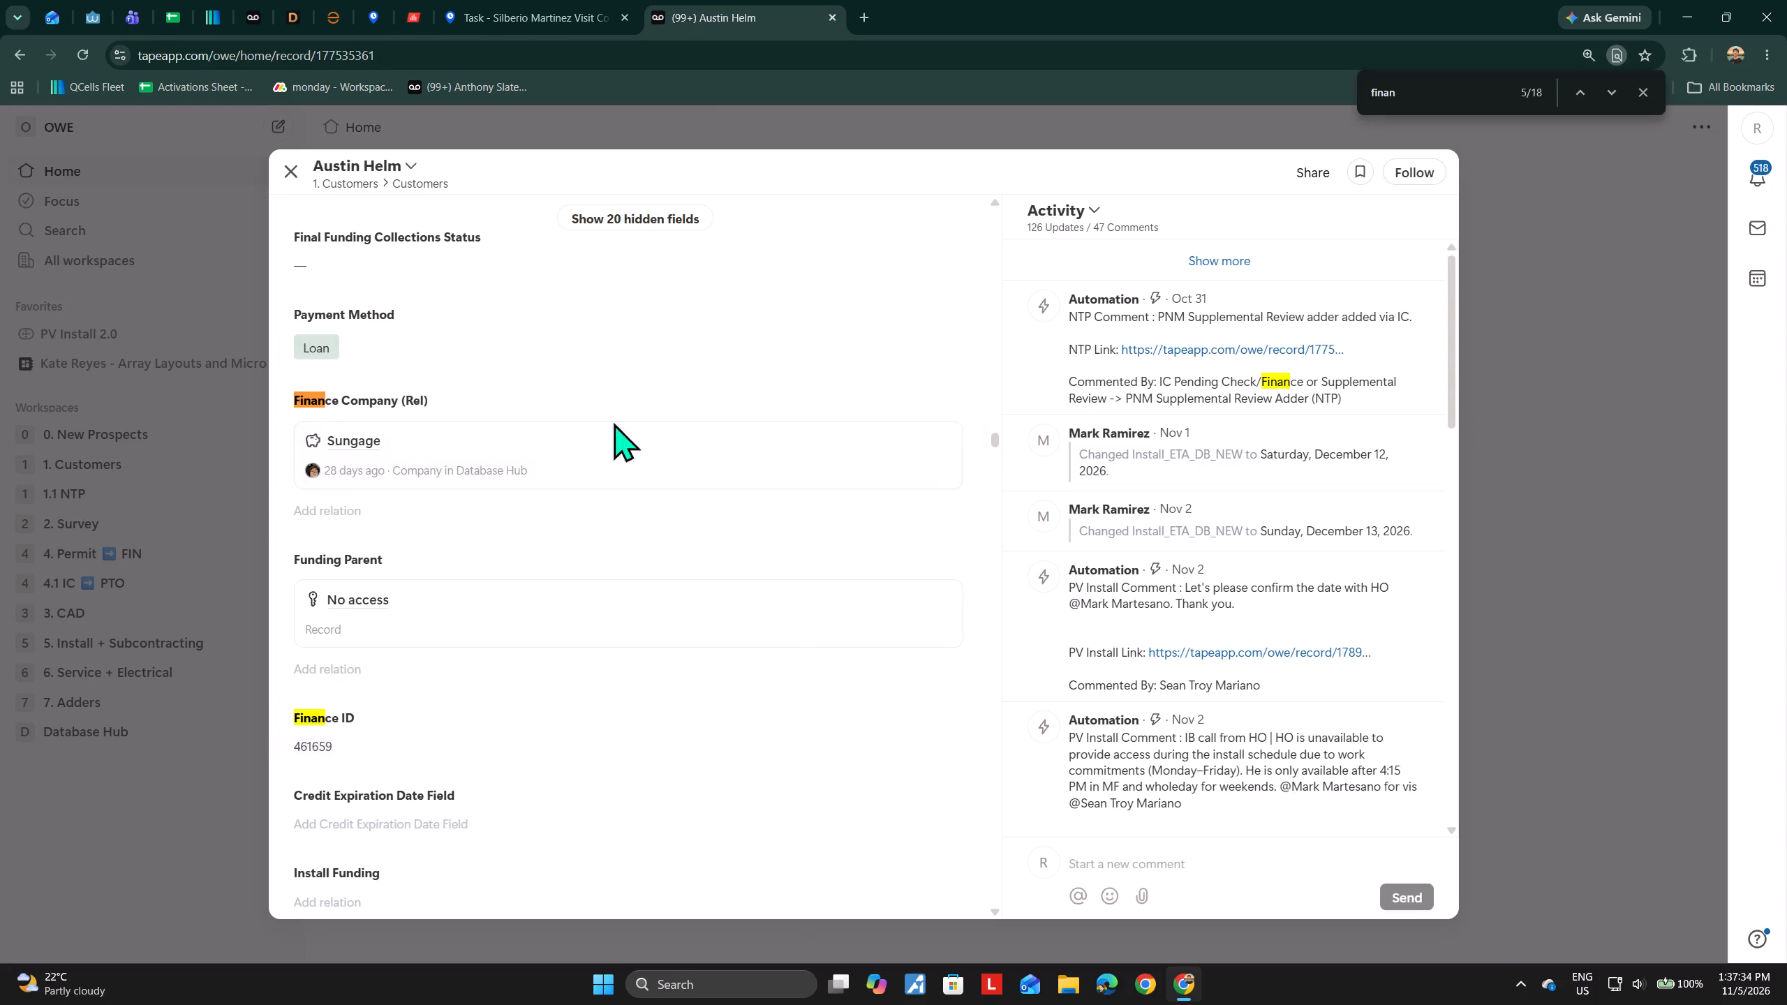
{"action": "scroll", "coordinate": [616, 423], "scroll_direction": "up", "scroll_amount": 4}
{"action": "scroll", "coordinate": [635, 410], "scroll_direction": "up", "scroll_amount": 20}
{"action": "scroll", "coordinate": [635, 410], "scroll_direction": "up", "scroll_amount": 2}
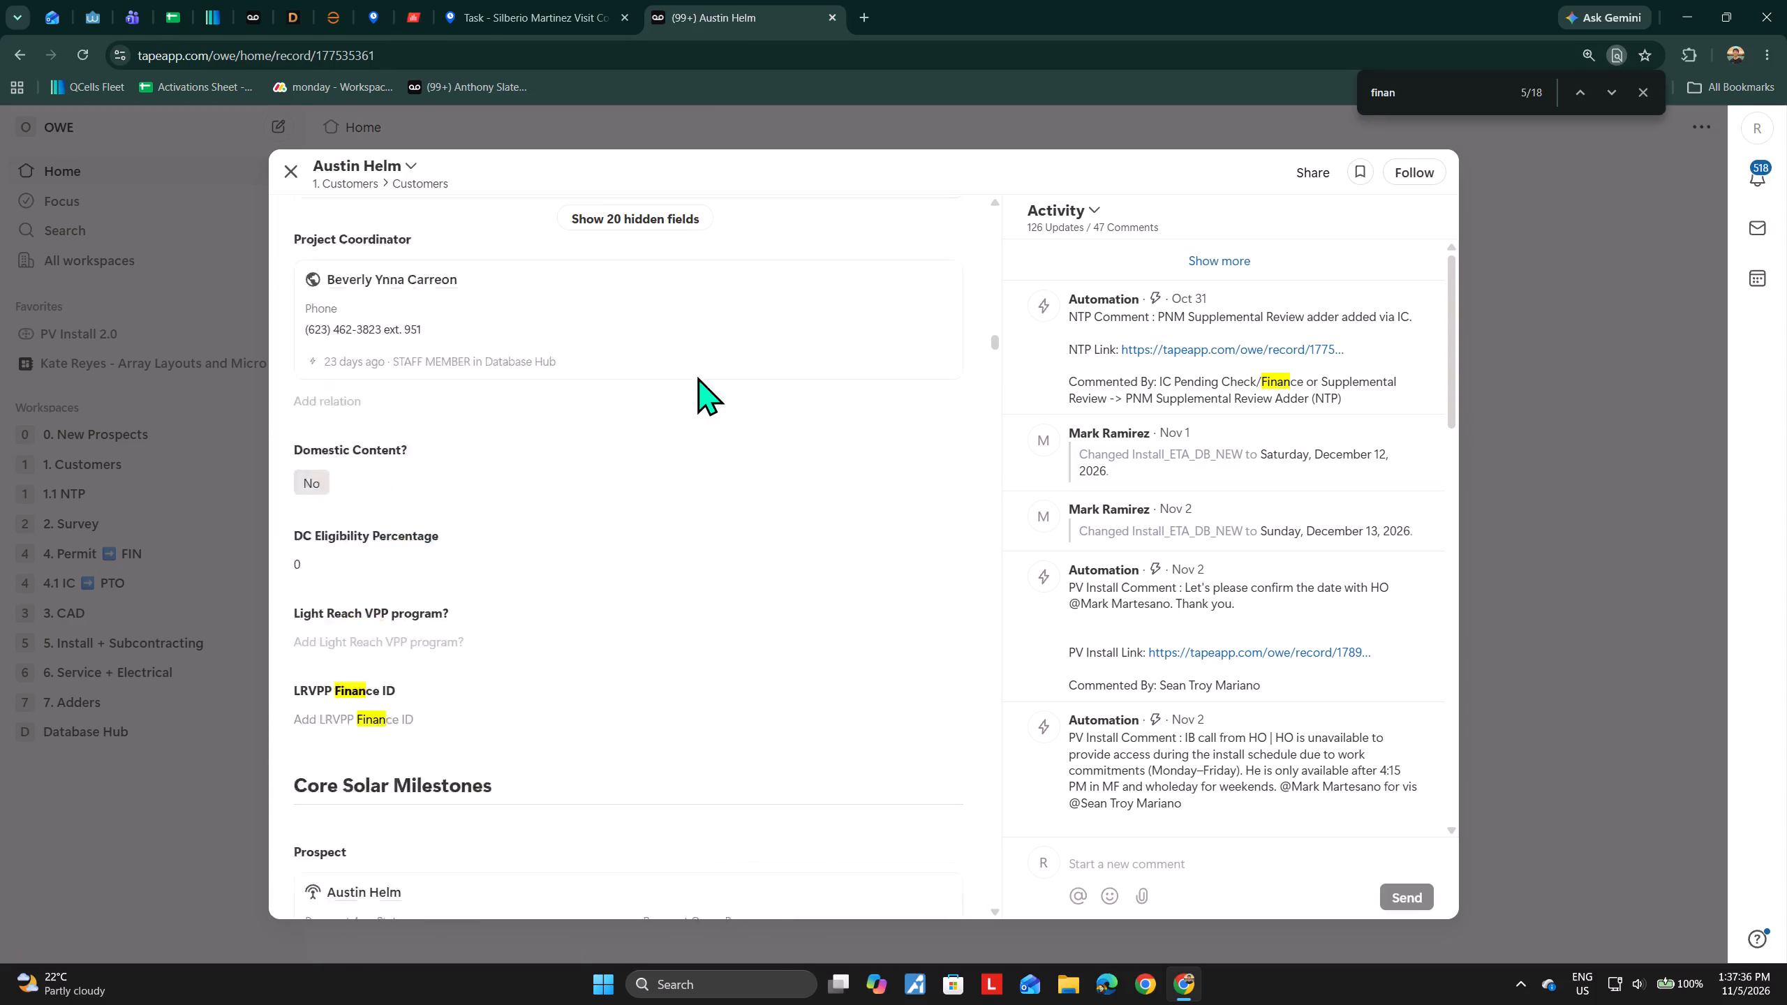
{"action": "scroll", "coordinate": [697, 376], "scroll_direction": "up", "scroll_amount": 10}
{"action": "scroll", "coordinate": [704, 367], "scroll_direction": "up", "scroll_amount": 15}
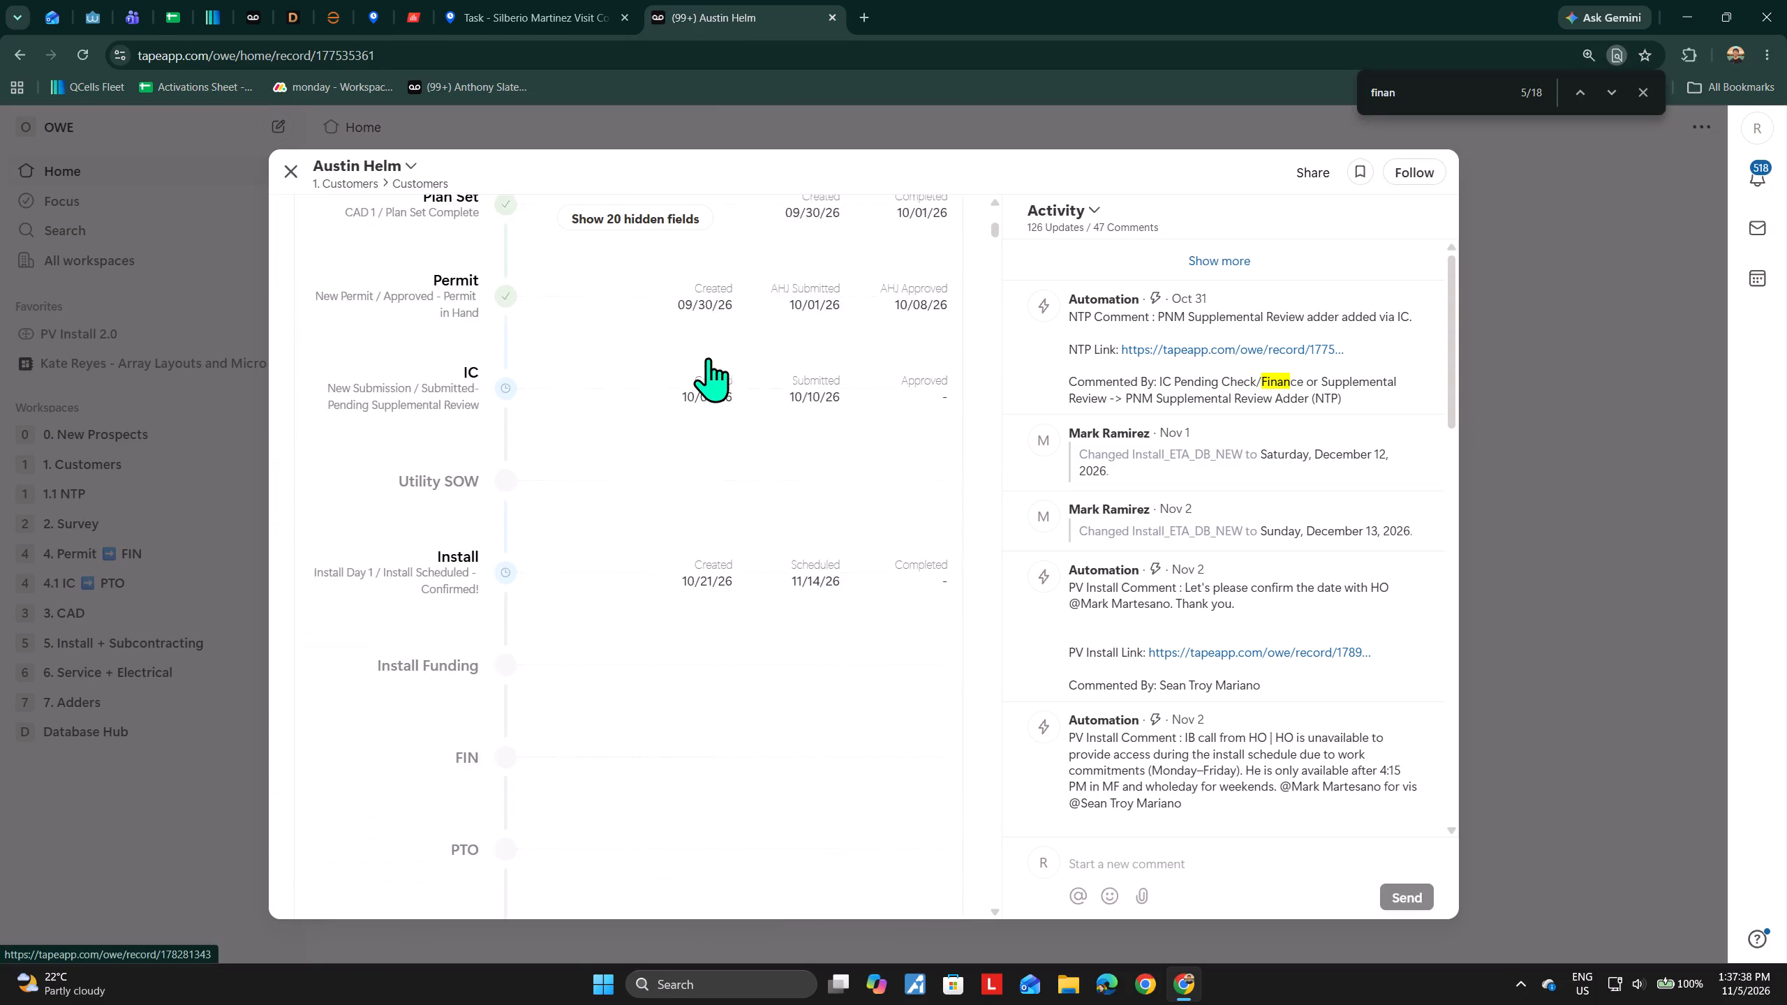
{"action": "scroll", "coordinate": [708, 357], "scroll_direction": "up", "scroll_amount": 7}
{"action": "scroll", "coordinate": [708, 357], "scroll_direction": "down", "scroll_amount": 2}
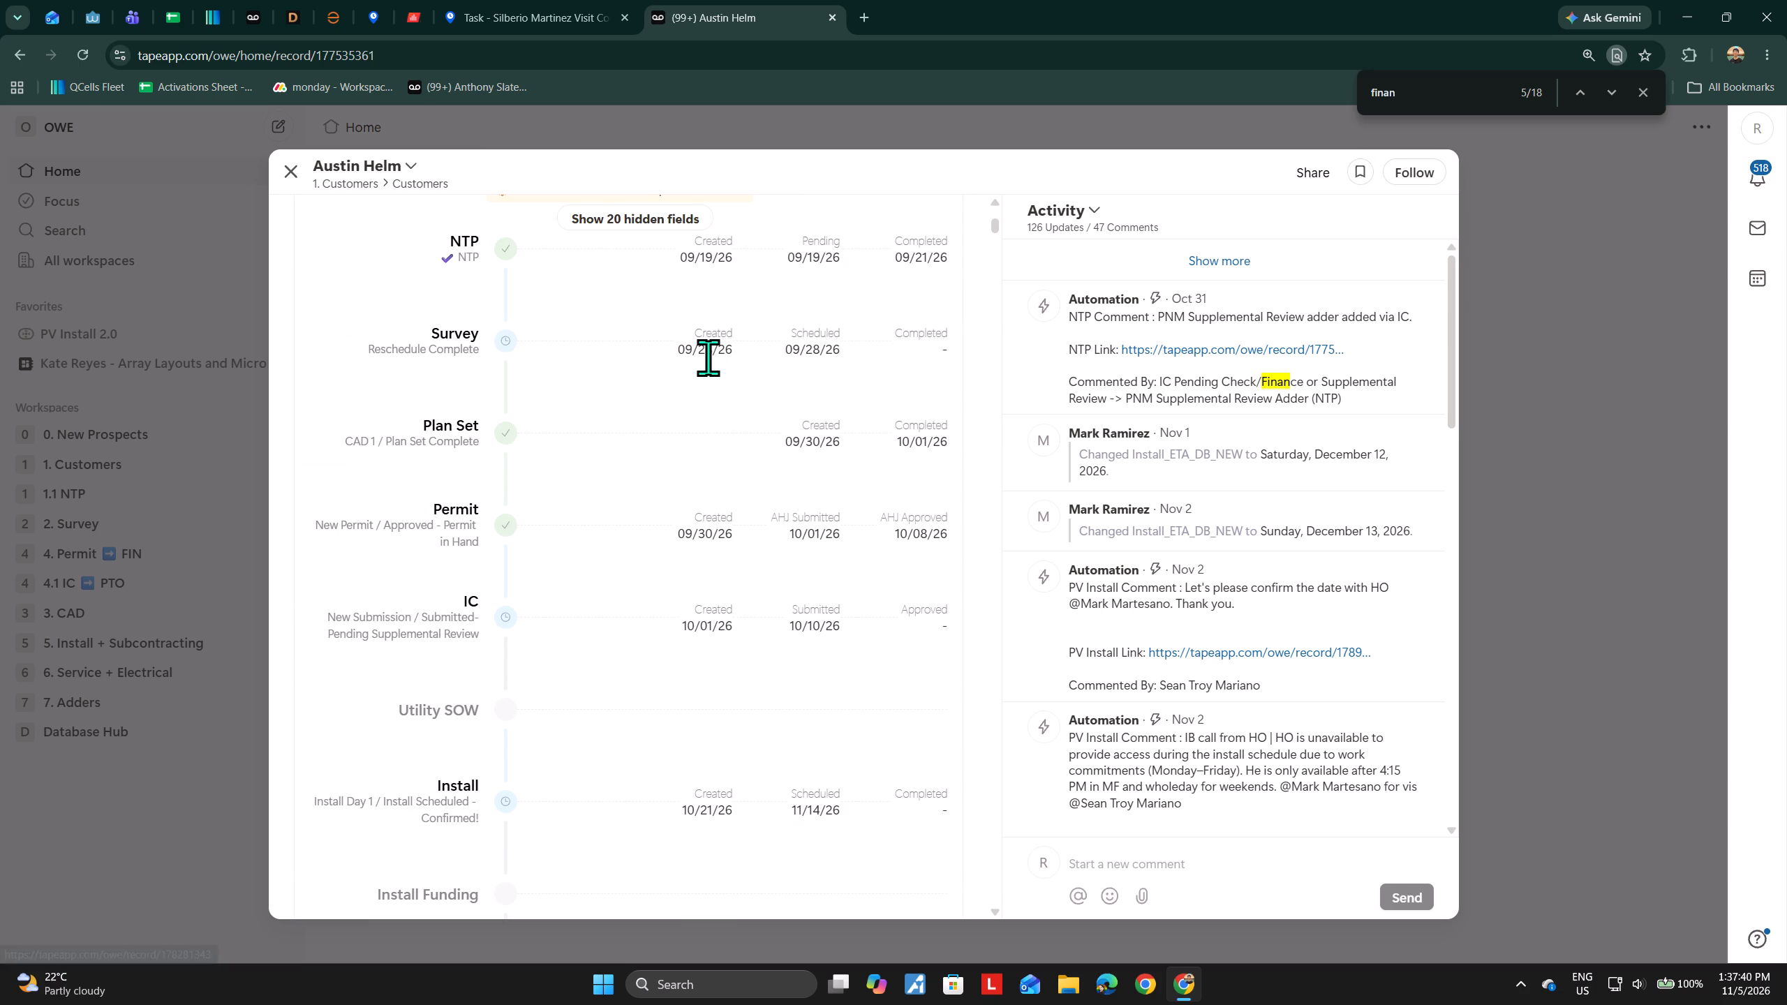
{"action": "left_click", "coordinate": [402, 12]}
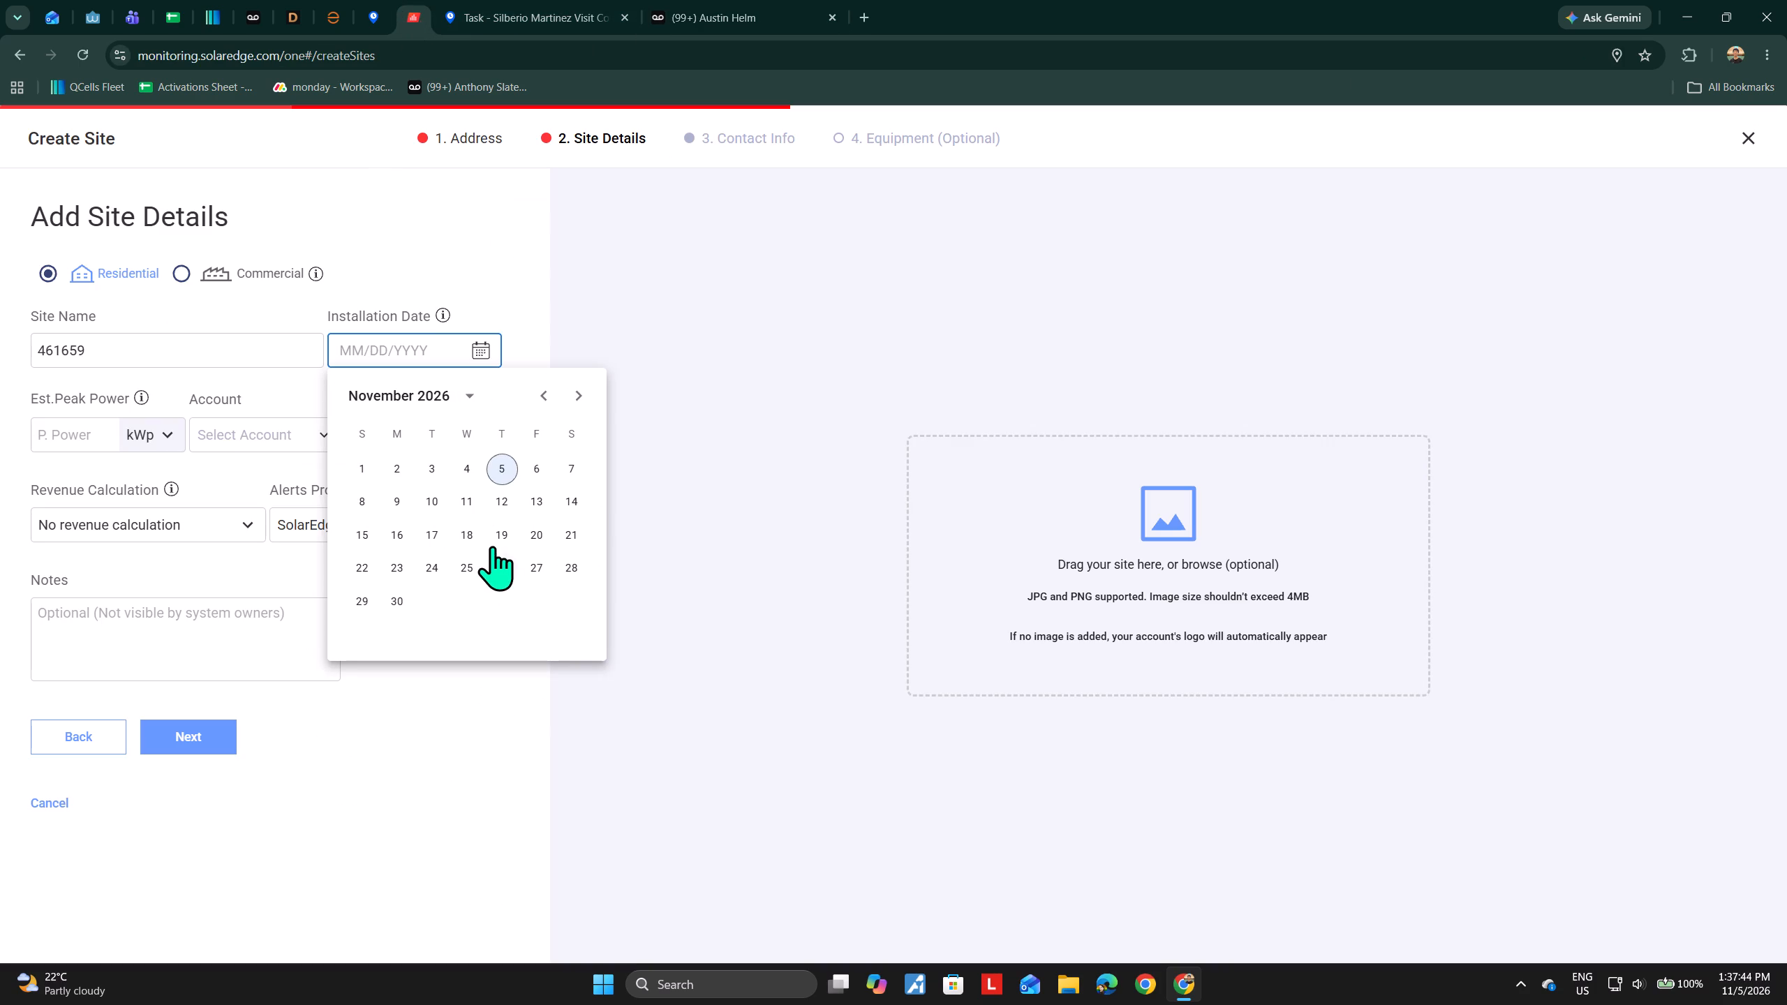
{"action": "left_click", "coordinate": [572, 504]}
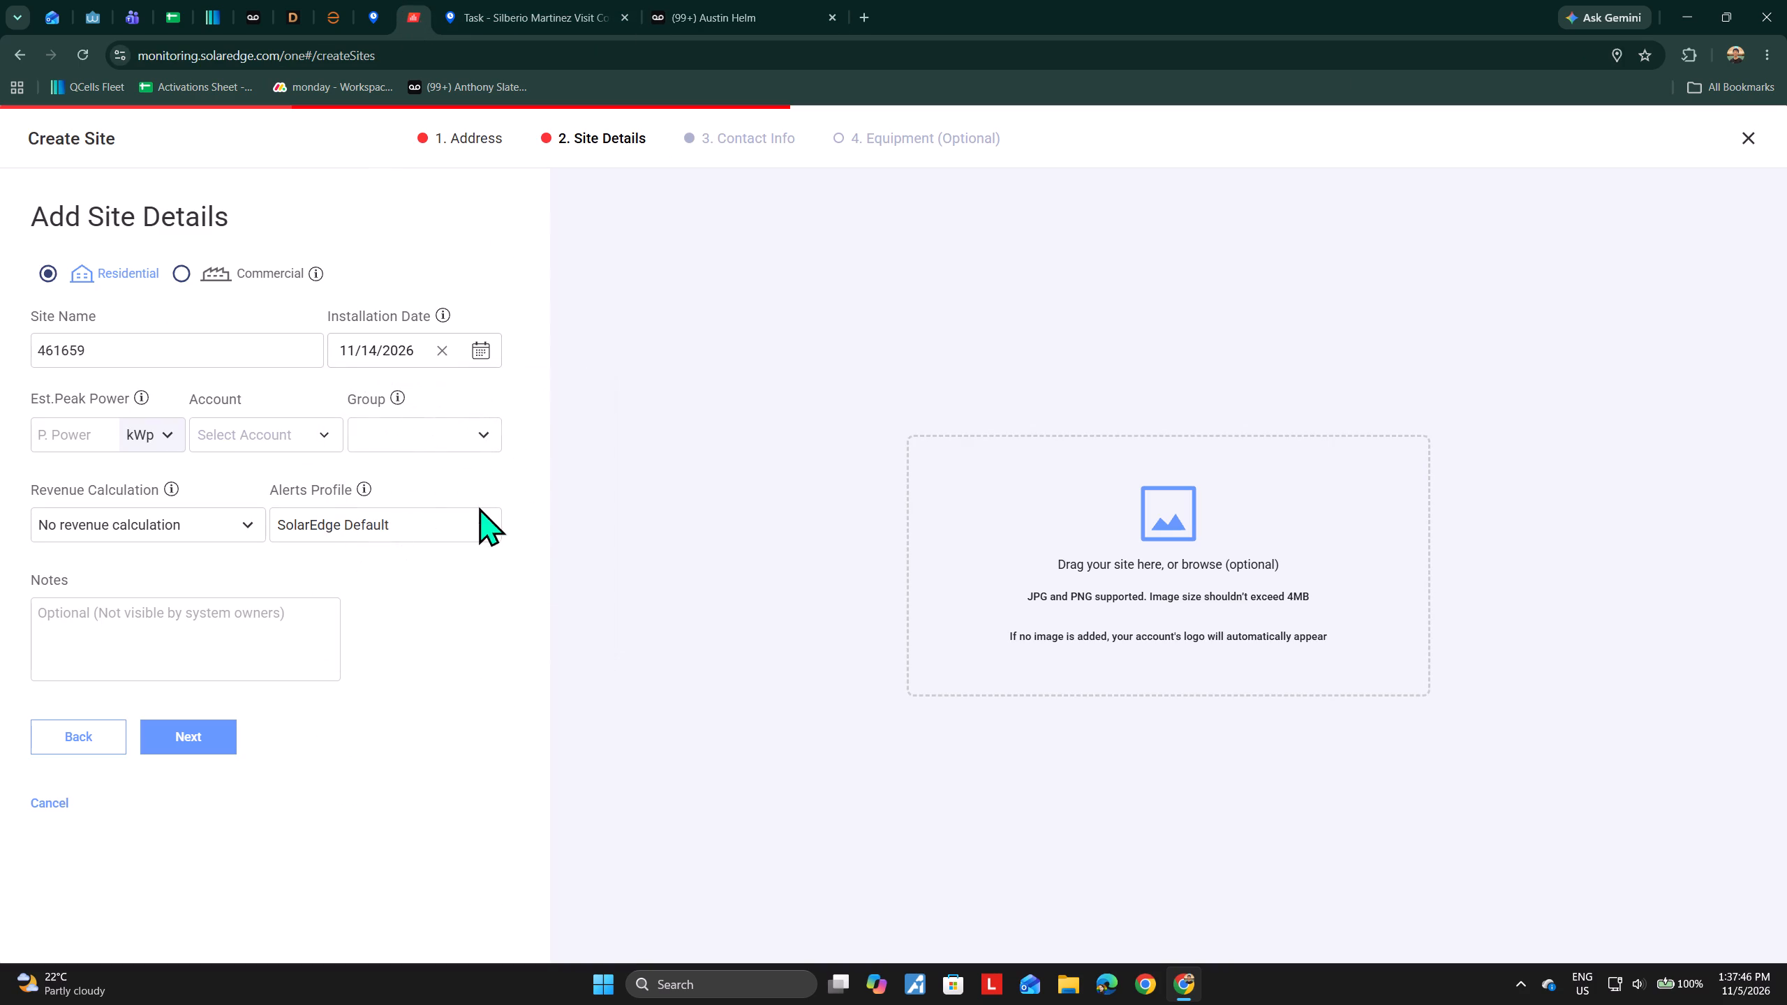
Search the customer's Tape record for "live" and open the first Current Live CAD link to view the plan set.
{"action": "left_click", "coordinate": [711, 0]}
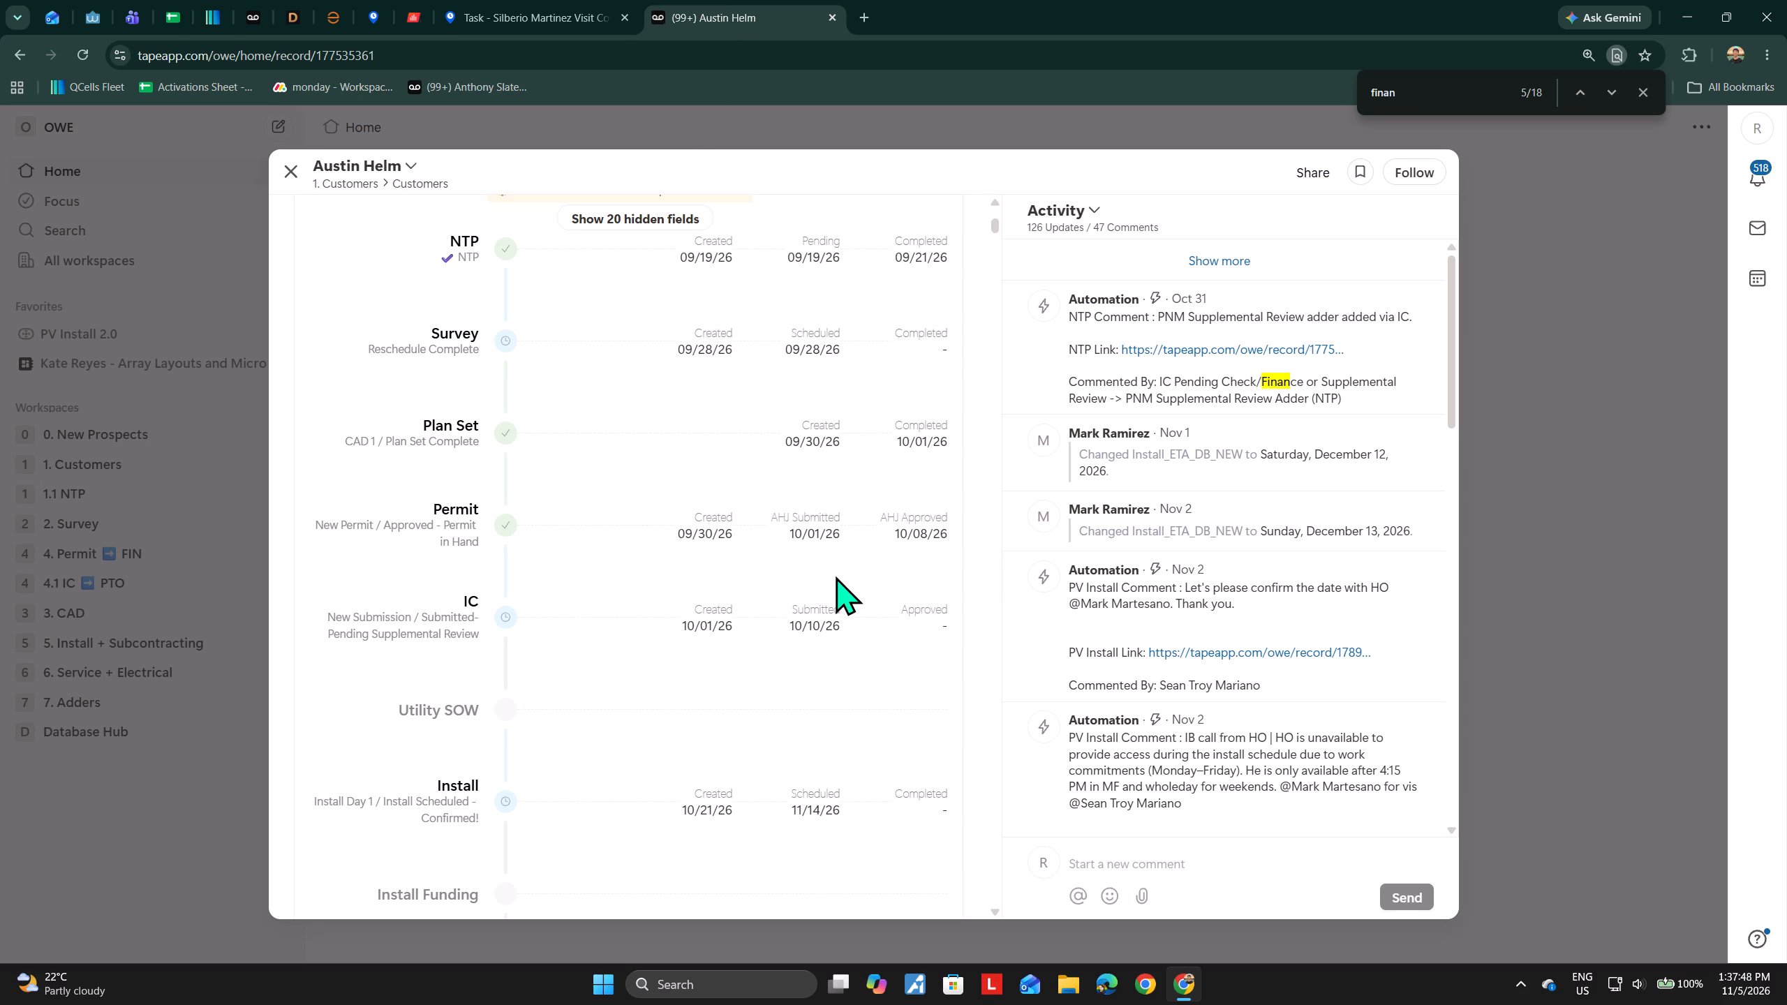
{"action": "scroll", "coordinate": [635, 534], "scroll_direction": "up", "scroll_amount": 2}
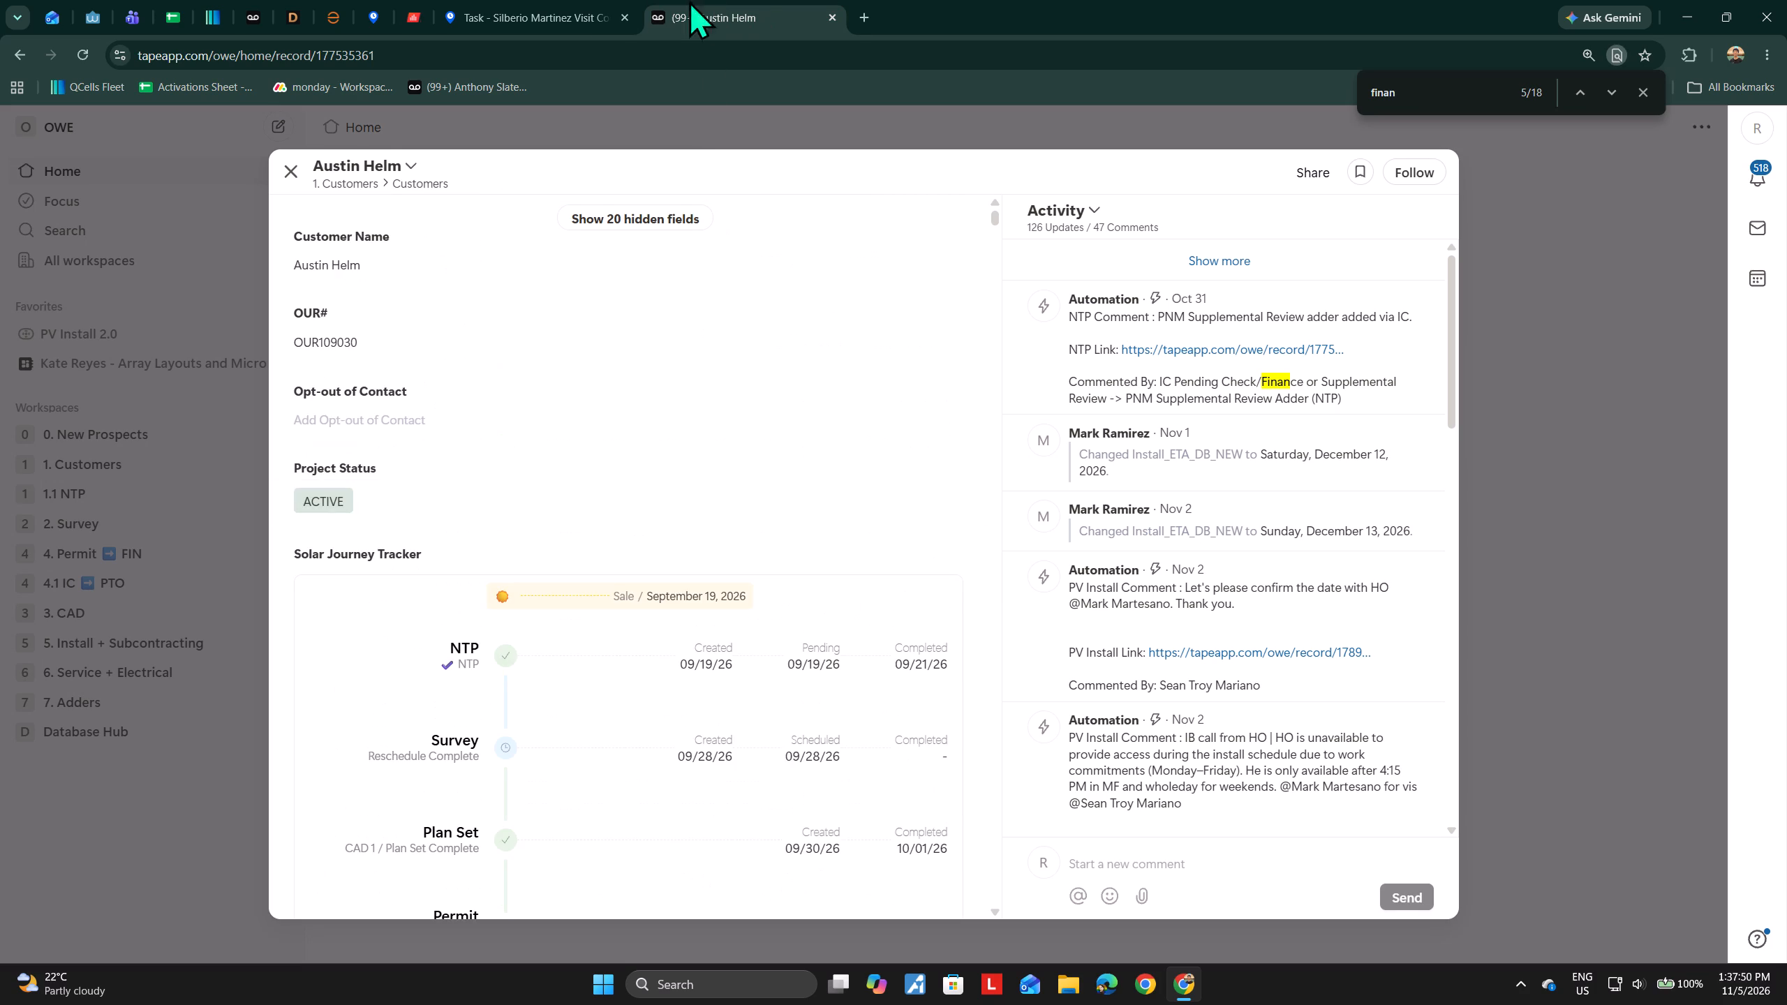
{"action": "left_click_drag", "start_coordinate": [563, 0], "coordinate": [554, 0]}
{"action": "left_click", "coordinate": [404, 10]}
{"action": "left_click", "coordinate": [761, 0]}
{"action": "key", "text": "ctrl+f"}
{"action": "type", "text": "live"}
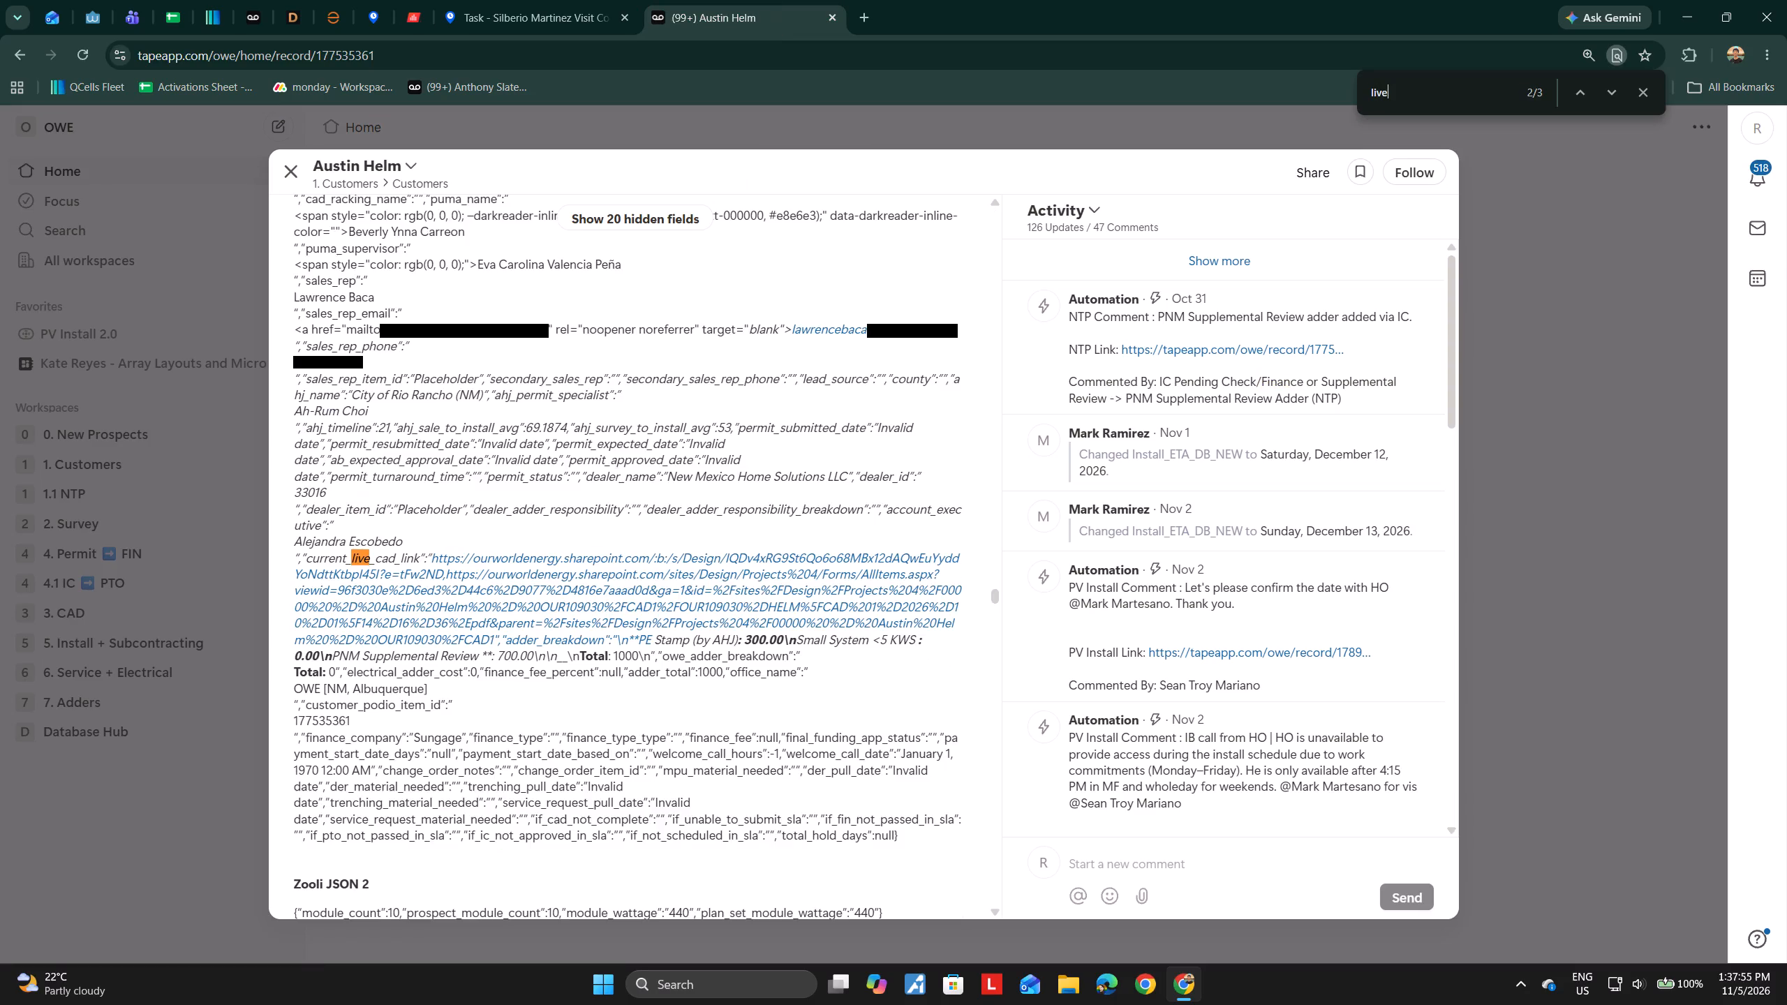
{"action": "key", "text": "Return"}
{"action": "key", "text": "Return"}
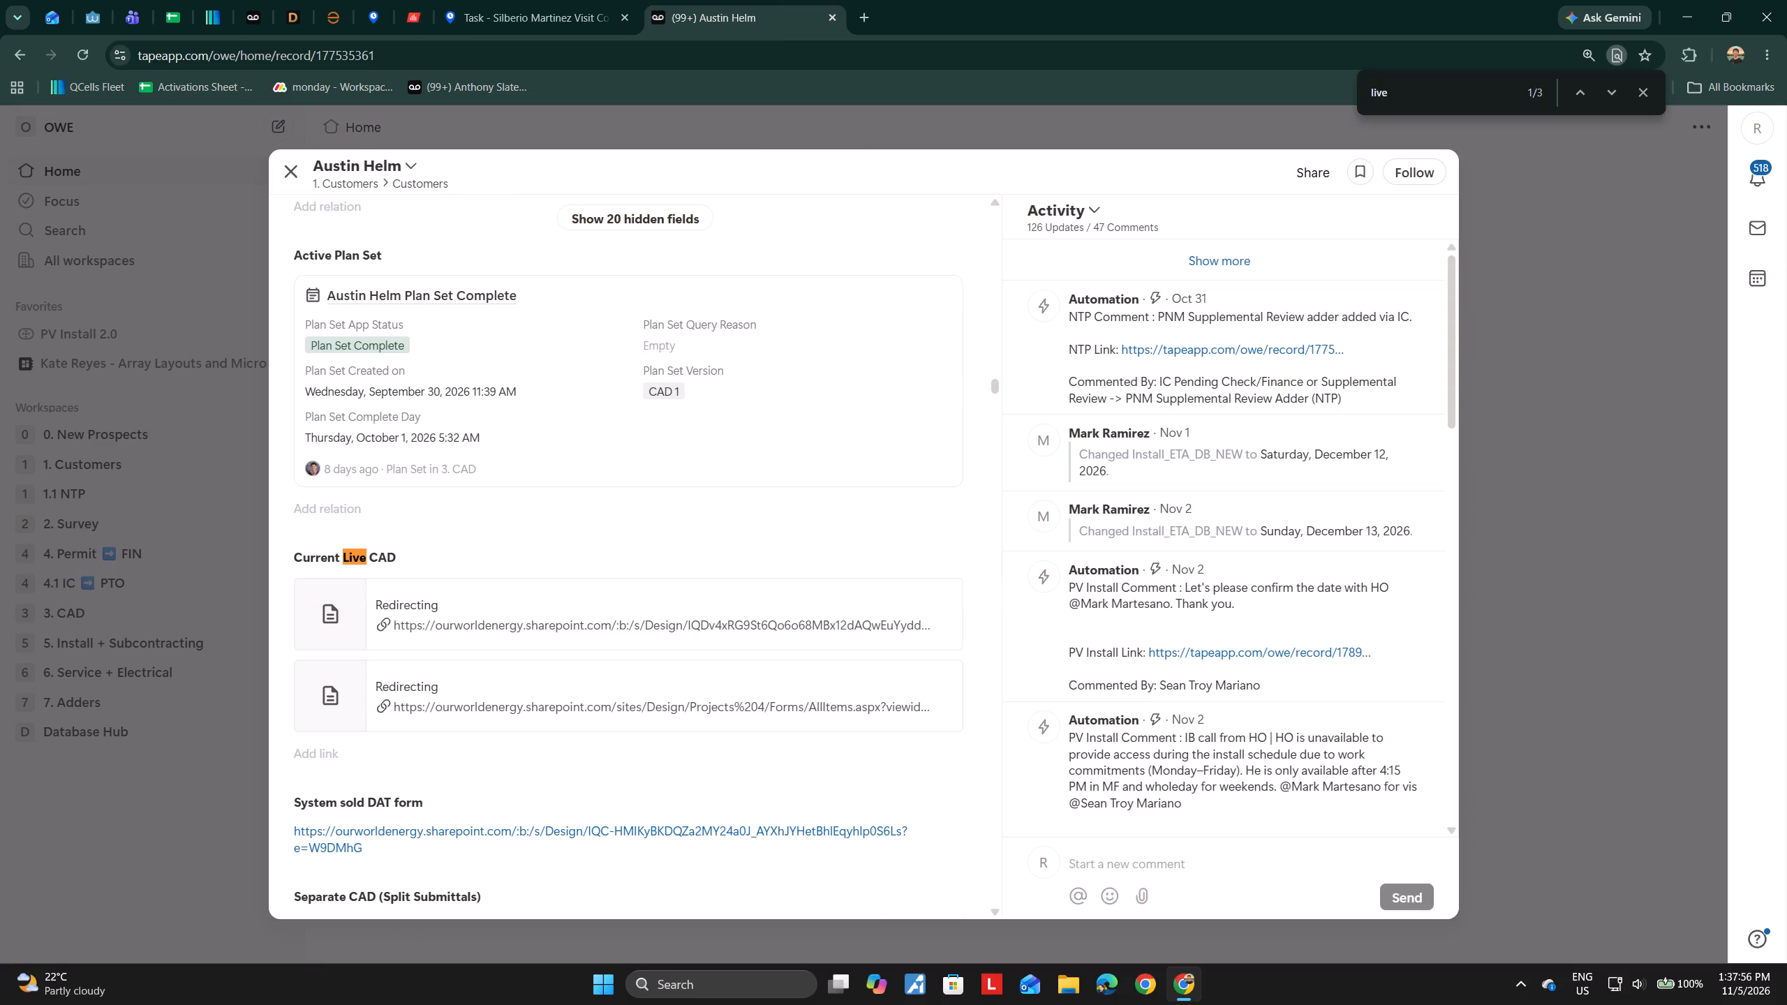
{"action": "left_click", "coordinate": [495, 622]}
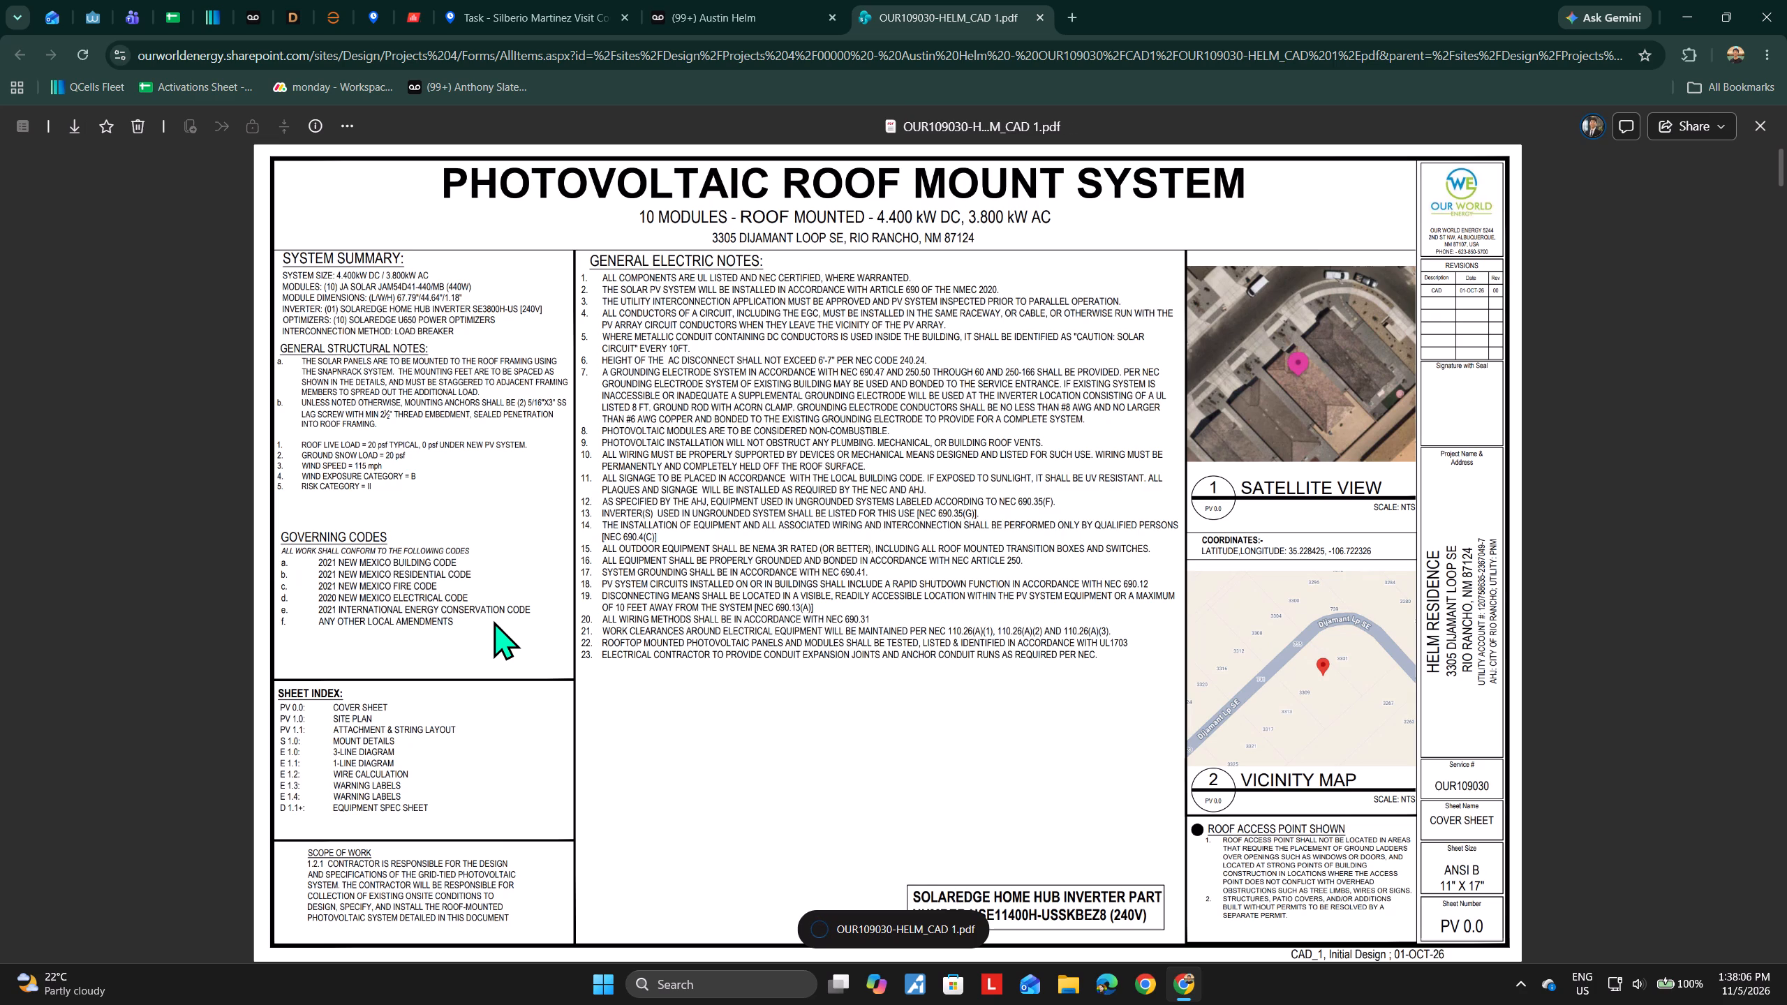
{"action": "key", "text": "alt+Tab"}
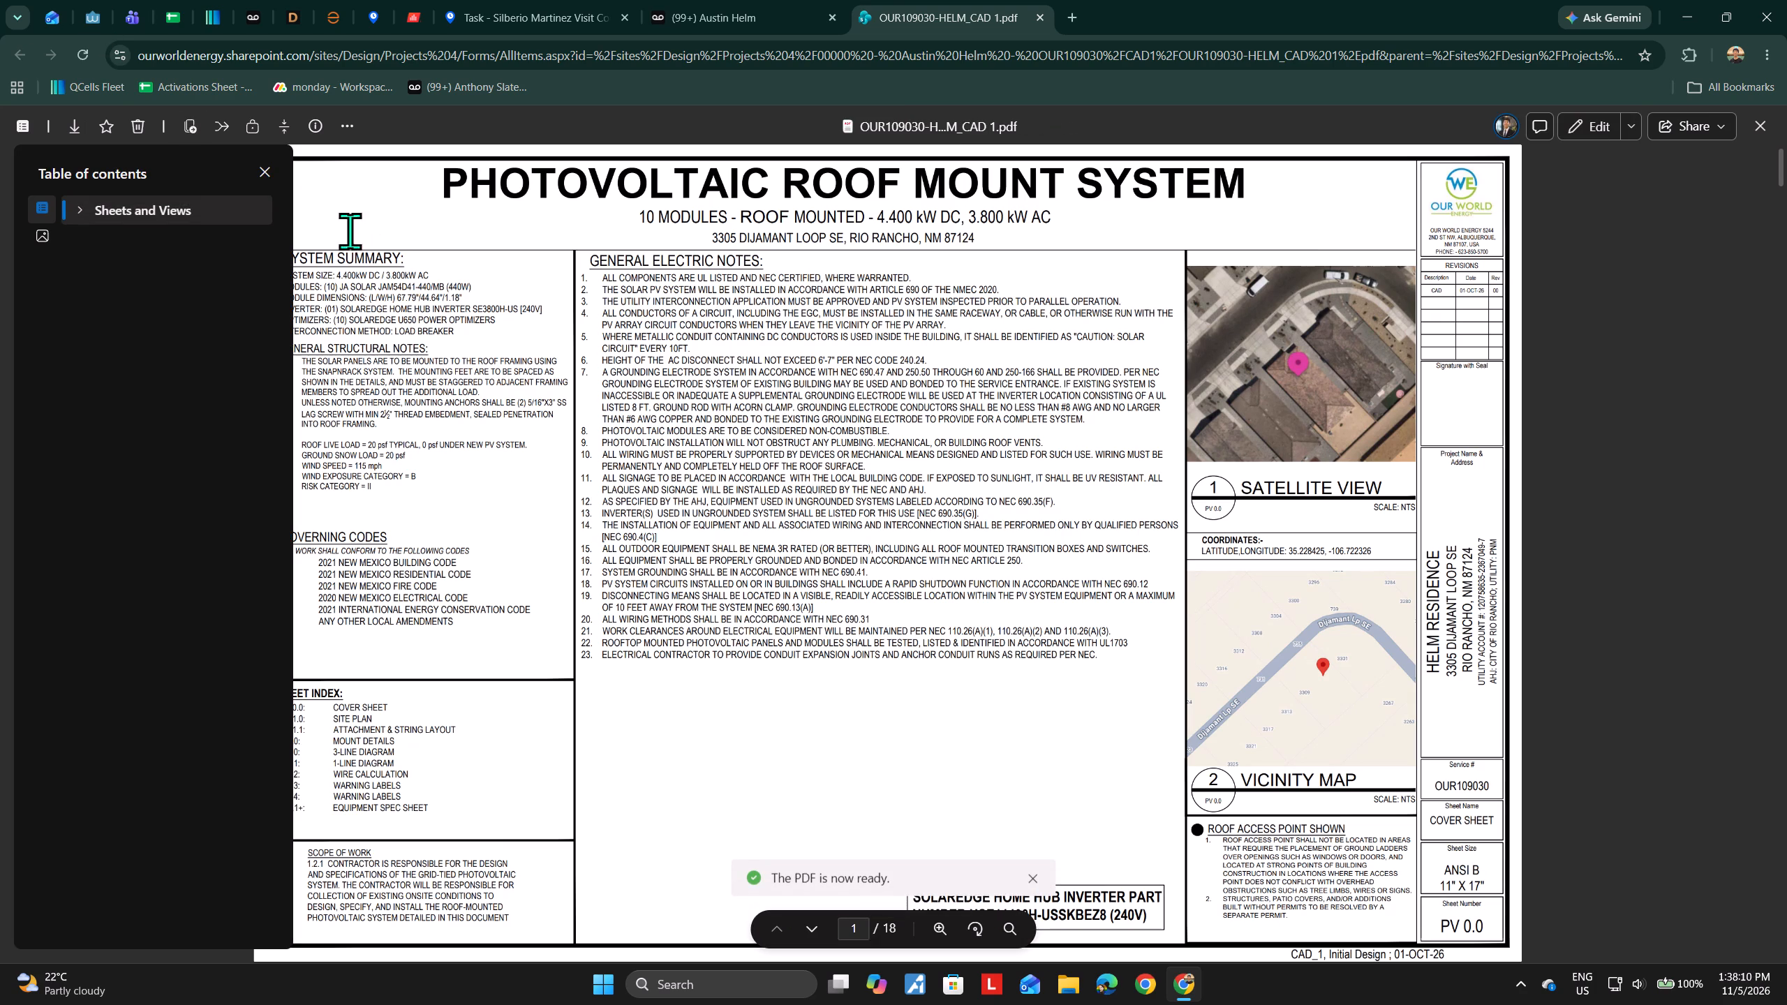
{"action": "left_click", "coordinate": [272, 158]}
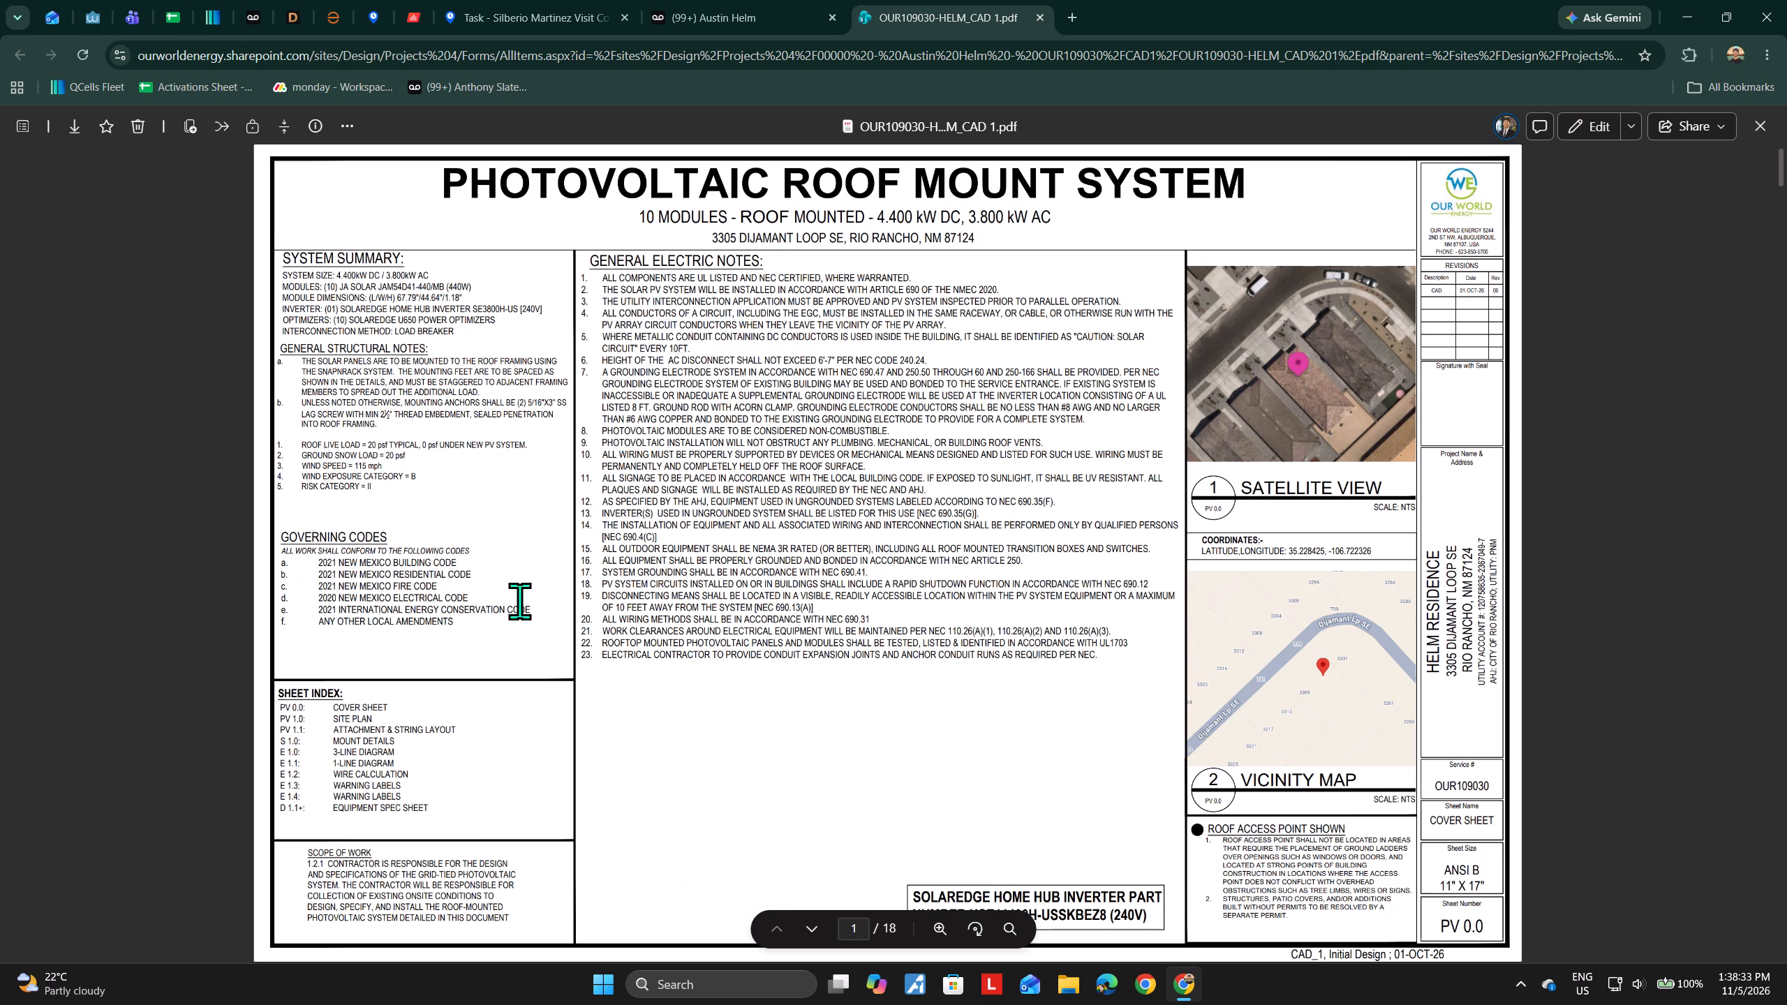
Set the SolarEdge site's Est. Peak Power to 4.4 kWp, using the DC system size on the CAD cover sheet.
{"action": "left_click_drag", "start_coordinate": [544, 0], "coordinate": [525, 0]}
{"action": "left_click", "coordinate": [417, 0]}
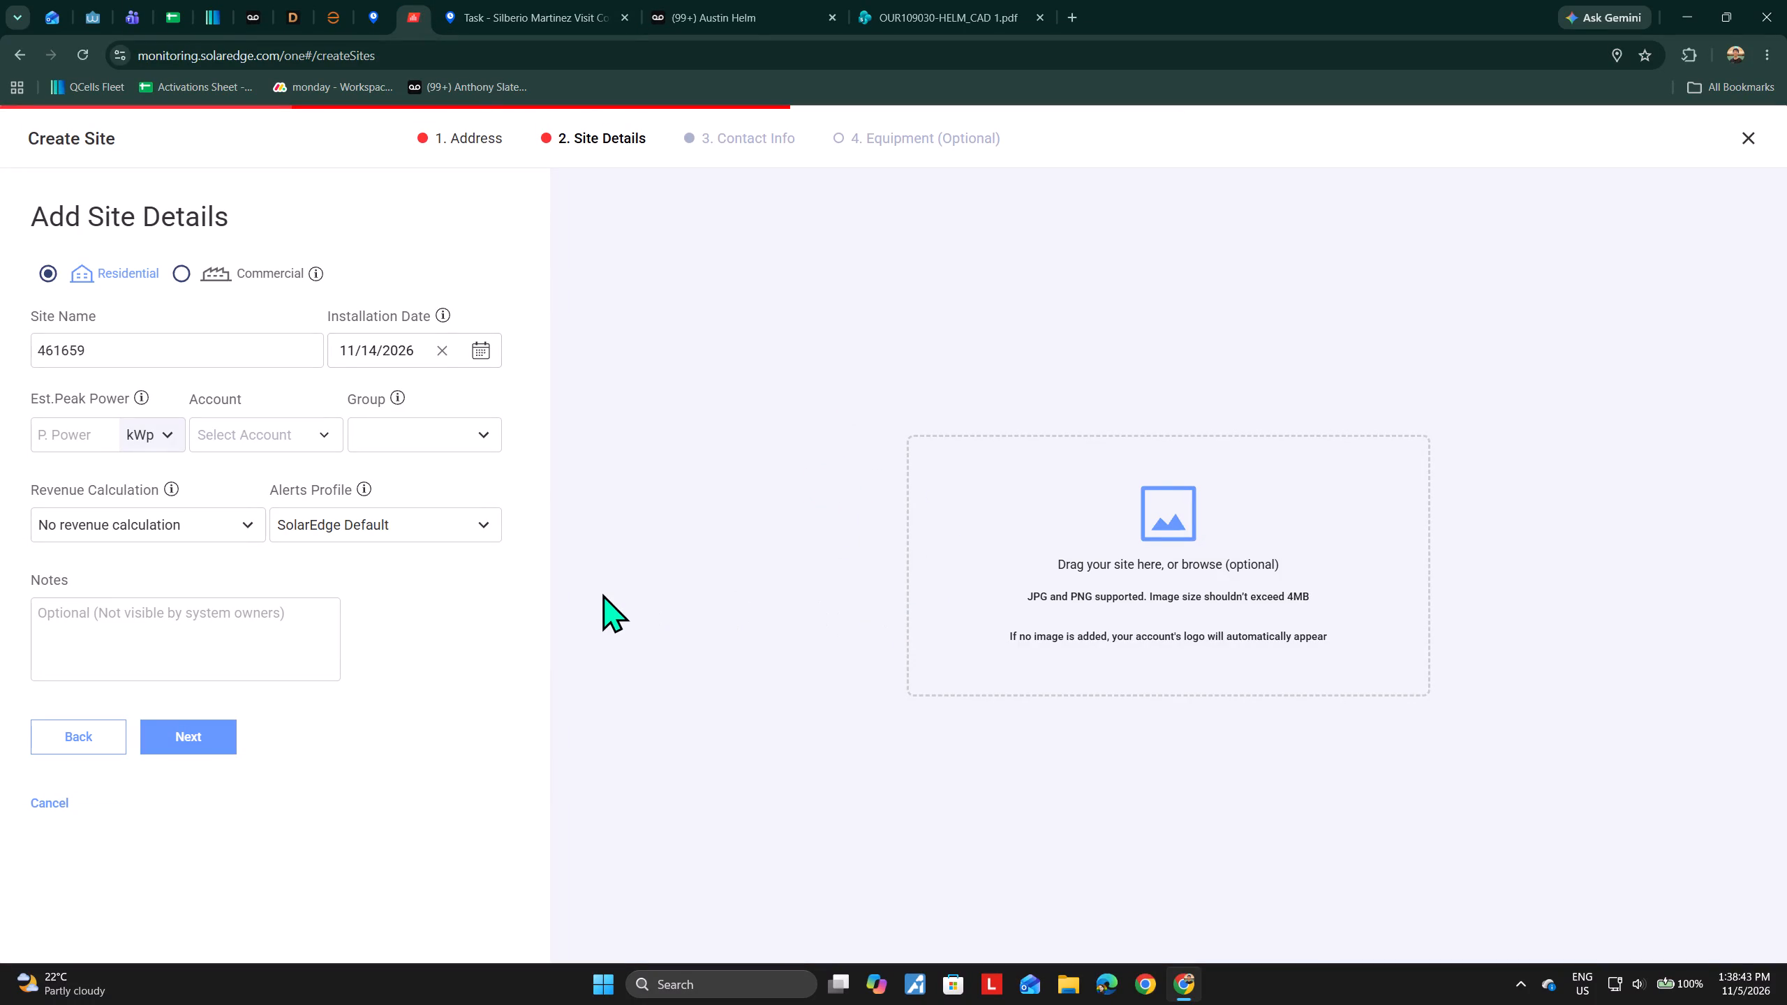
{"action": "left_click", "coordinate": [929, 0]}
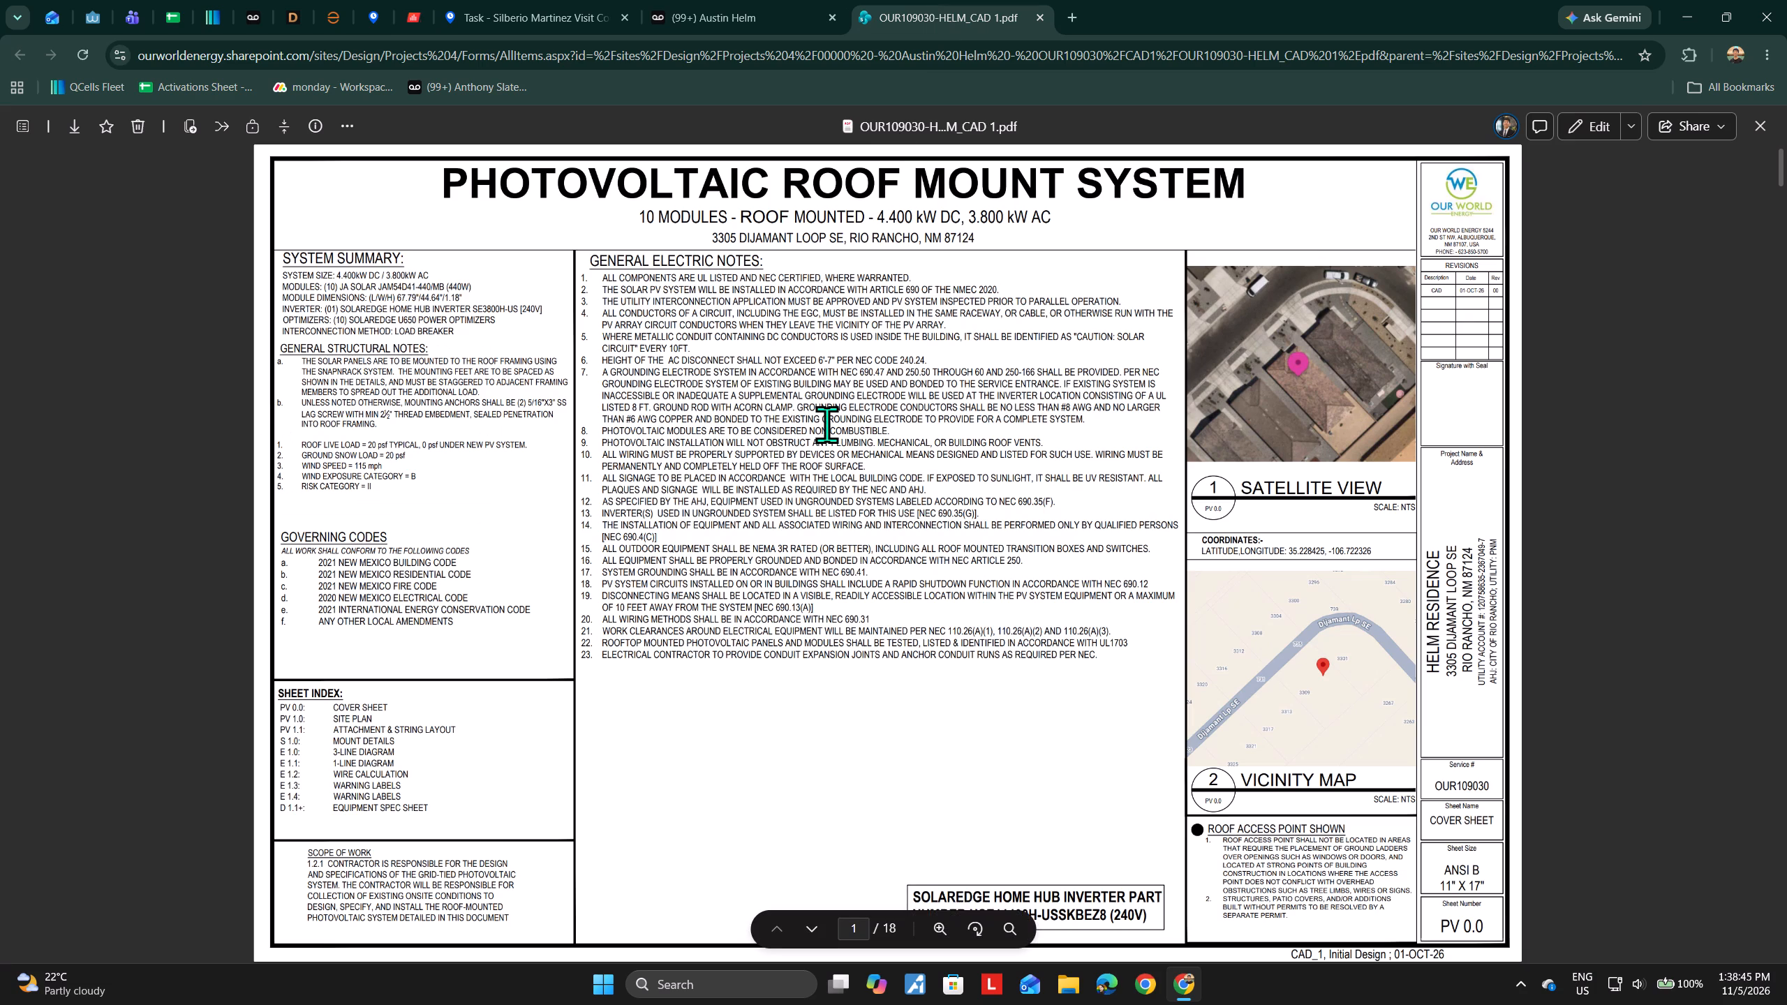
{"action": "left_click", "coordinate": [557, 0]}
{"action": "left_click", "coordinate": [406, 10]}
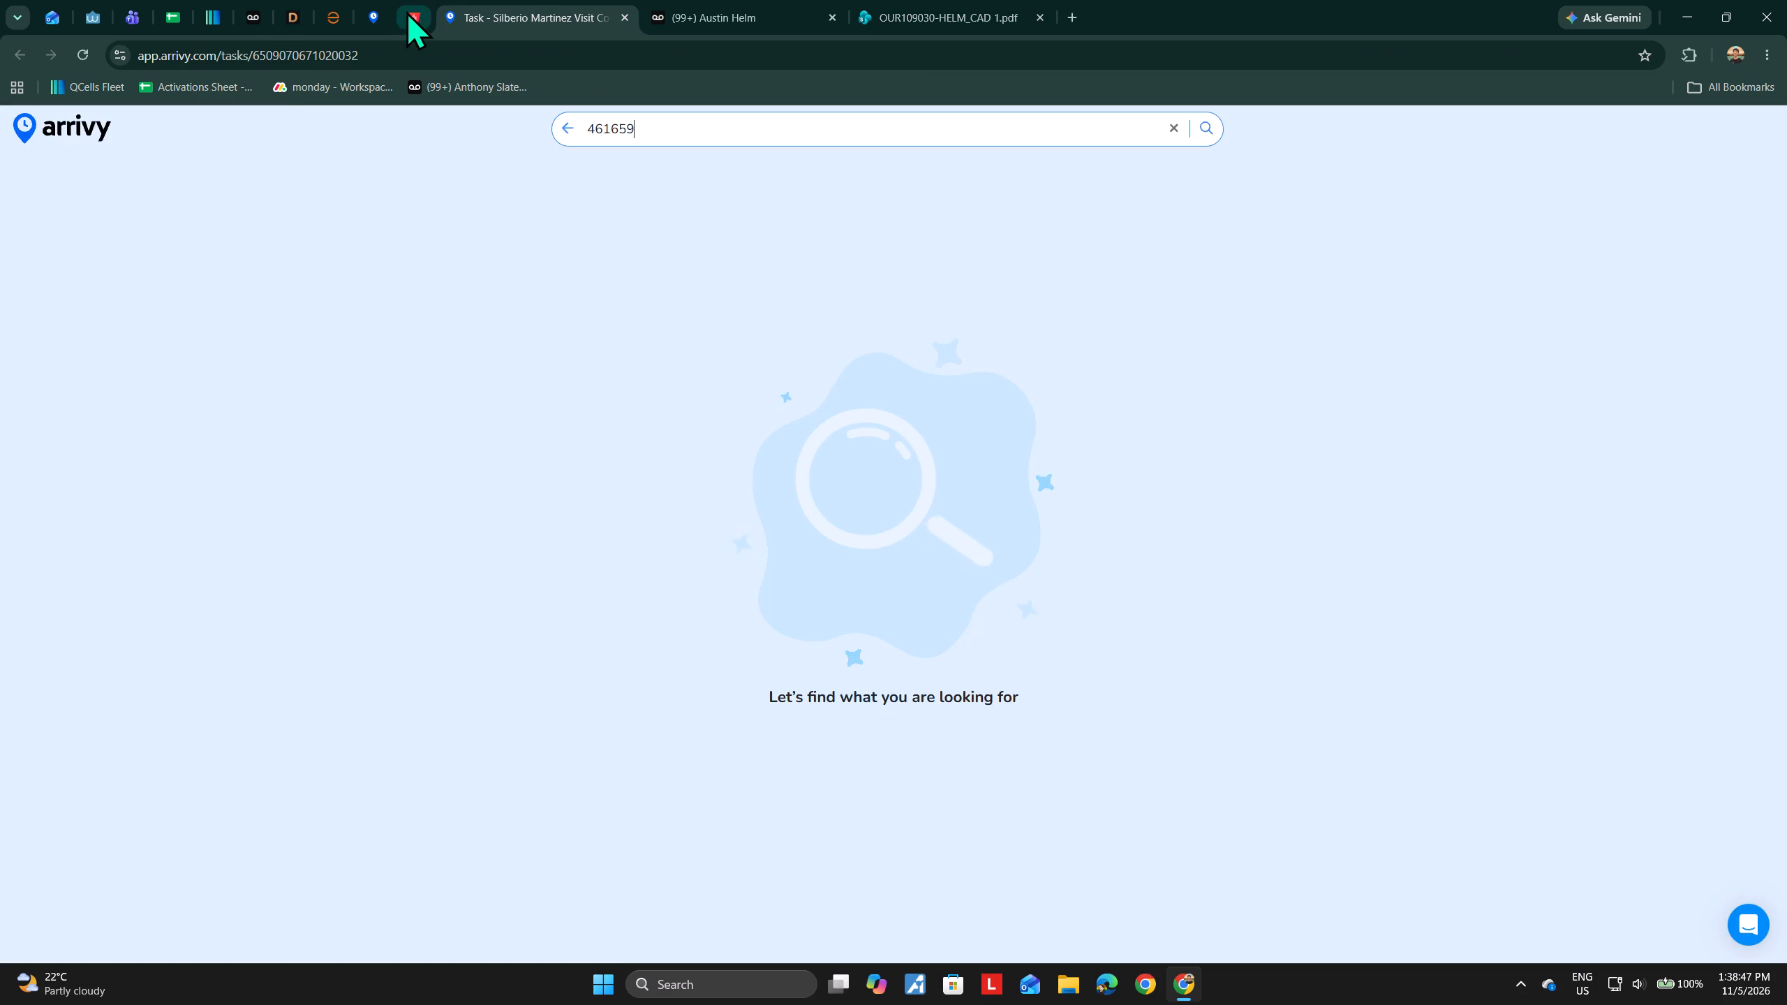
{"action": "left_click", "coordinate": [77, 438]}
{"action": "key", "text": "4"}
{"action": "key", "text": "period"}
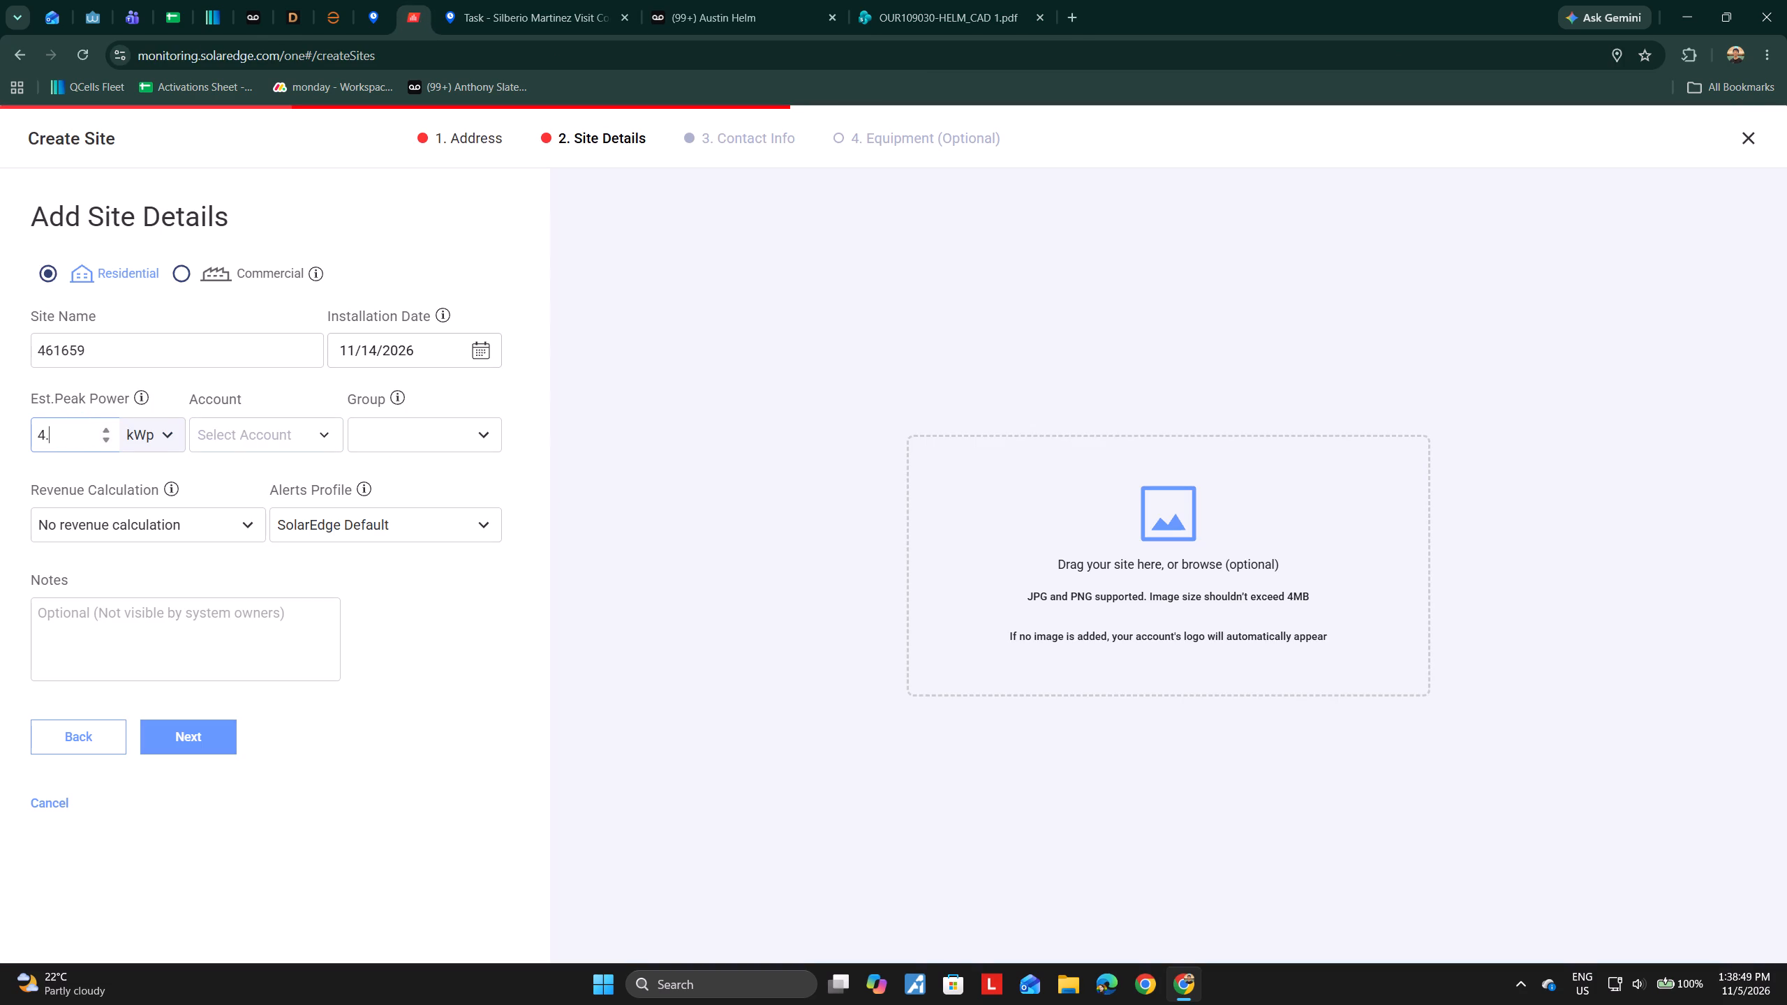
{"action": "key", "text": "4"}
Assign the site to the Our World Energy account and continue to the homeowner contact info.
{"action": "left_click", "coordinate": [258, 440]}
{"action": "left_click", "coordinate": [256, 482]}
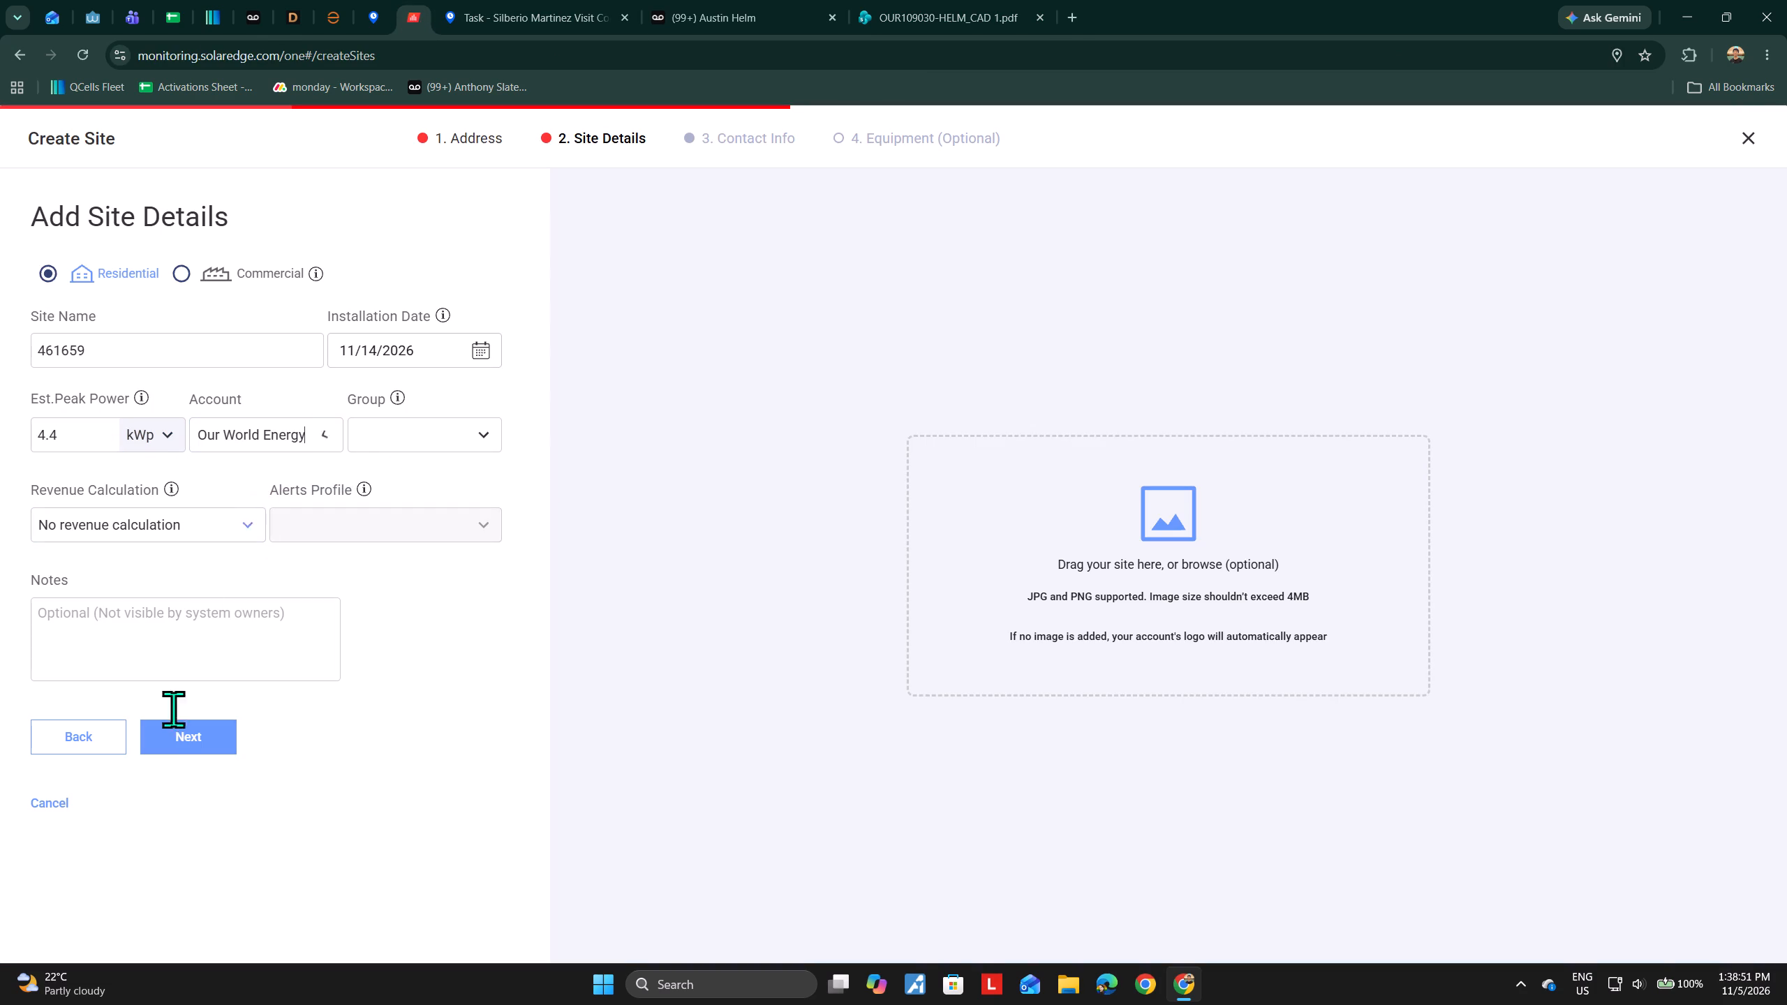
{"action": "left_click", "coordinate": [184, 736]}
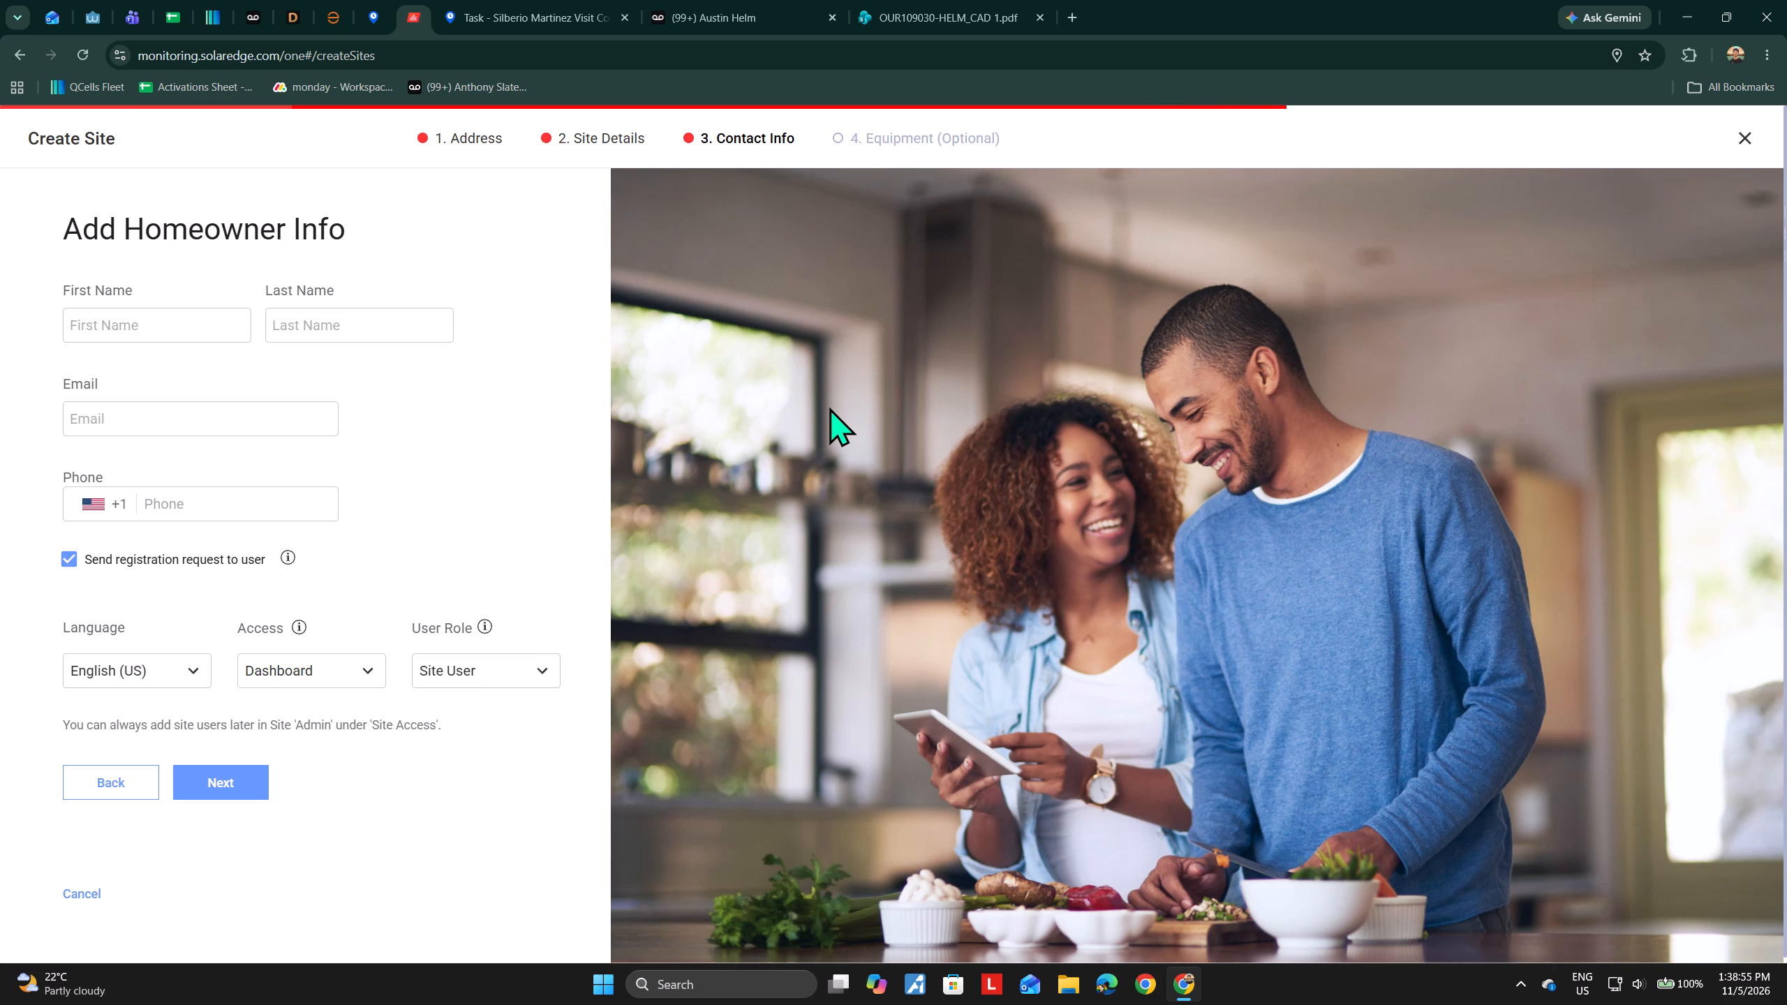
Copy the Customer Name from the Tape record into the homeowner's First Name in SolarEdge.
{"action": "left_click", "coordinate": [174, 327]}
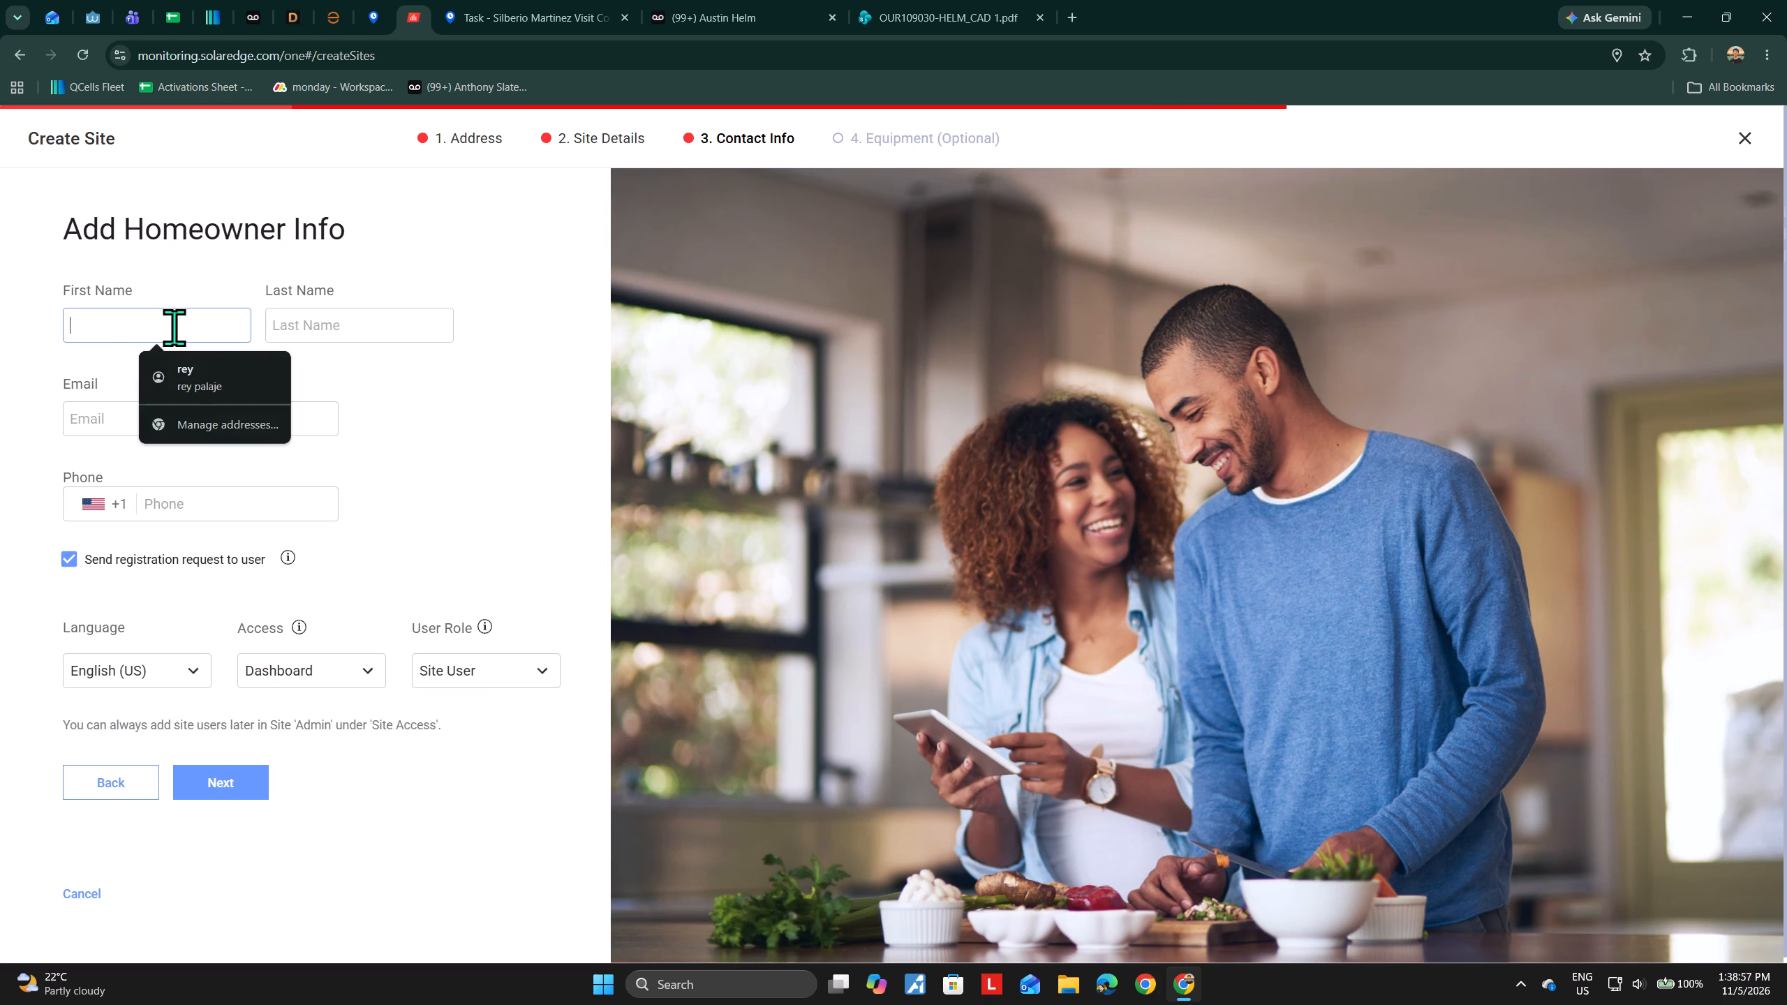
{"action": "left_click", "coordinate": [737, 0]}
{"action": "scroll", "coordinate": [657, 424], "scroll_direction": "up", "scroll_amount": 10}
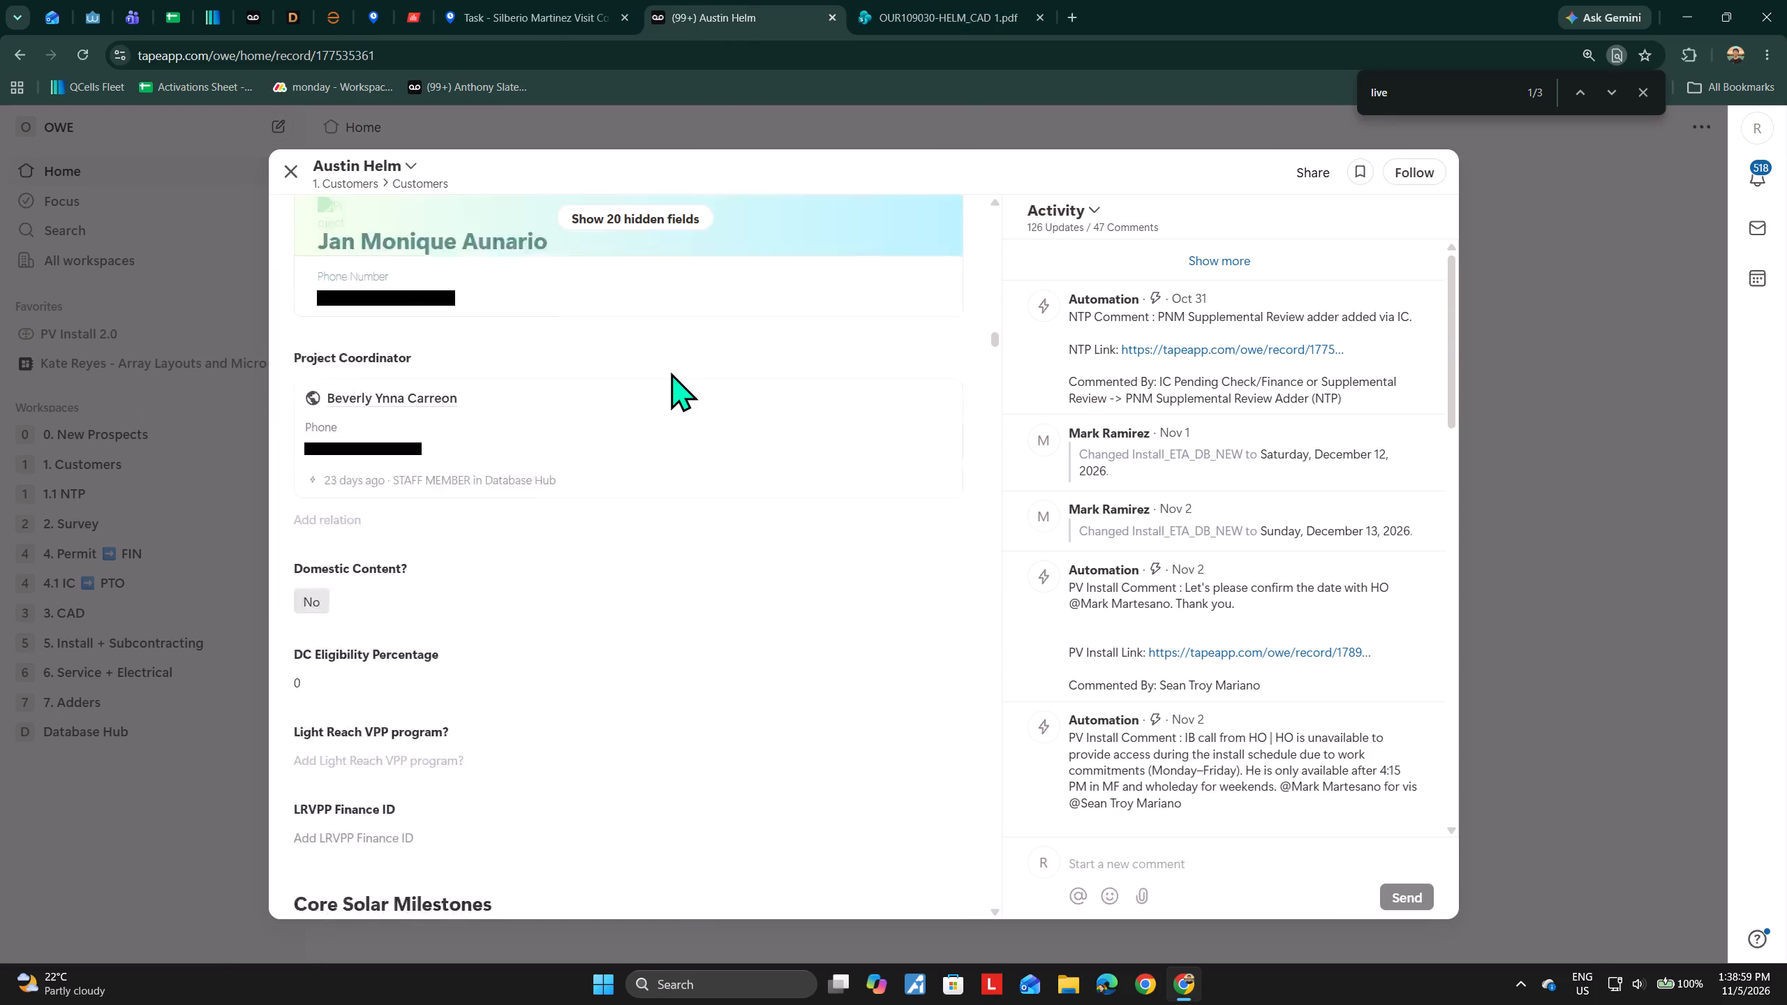
{"action": "scroll", "coordinate": [671, 372], "scroll_direction": "up", "scroll_amount": 20}
{"action": "scroll", "coordinate": [671, 372], "scroll_direction": "up", "scroll_amount": 7}
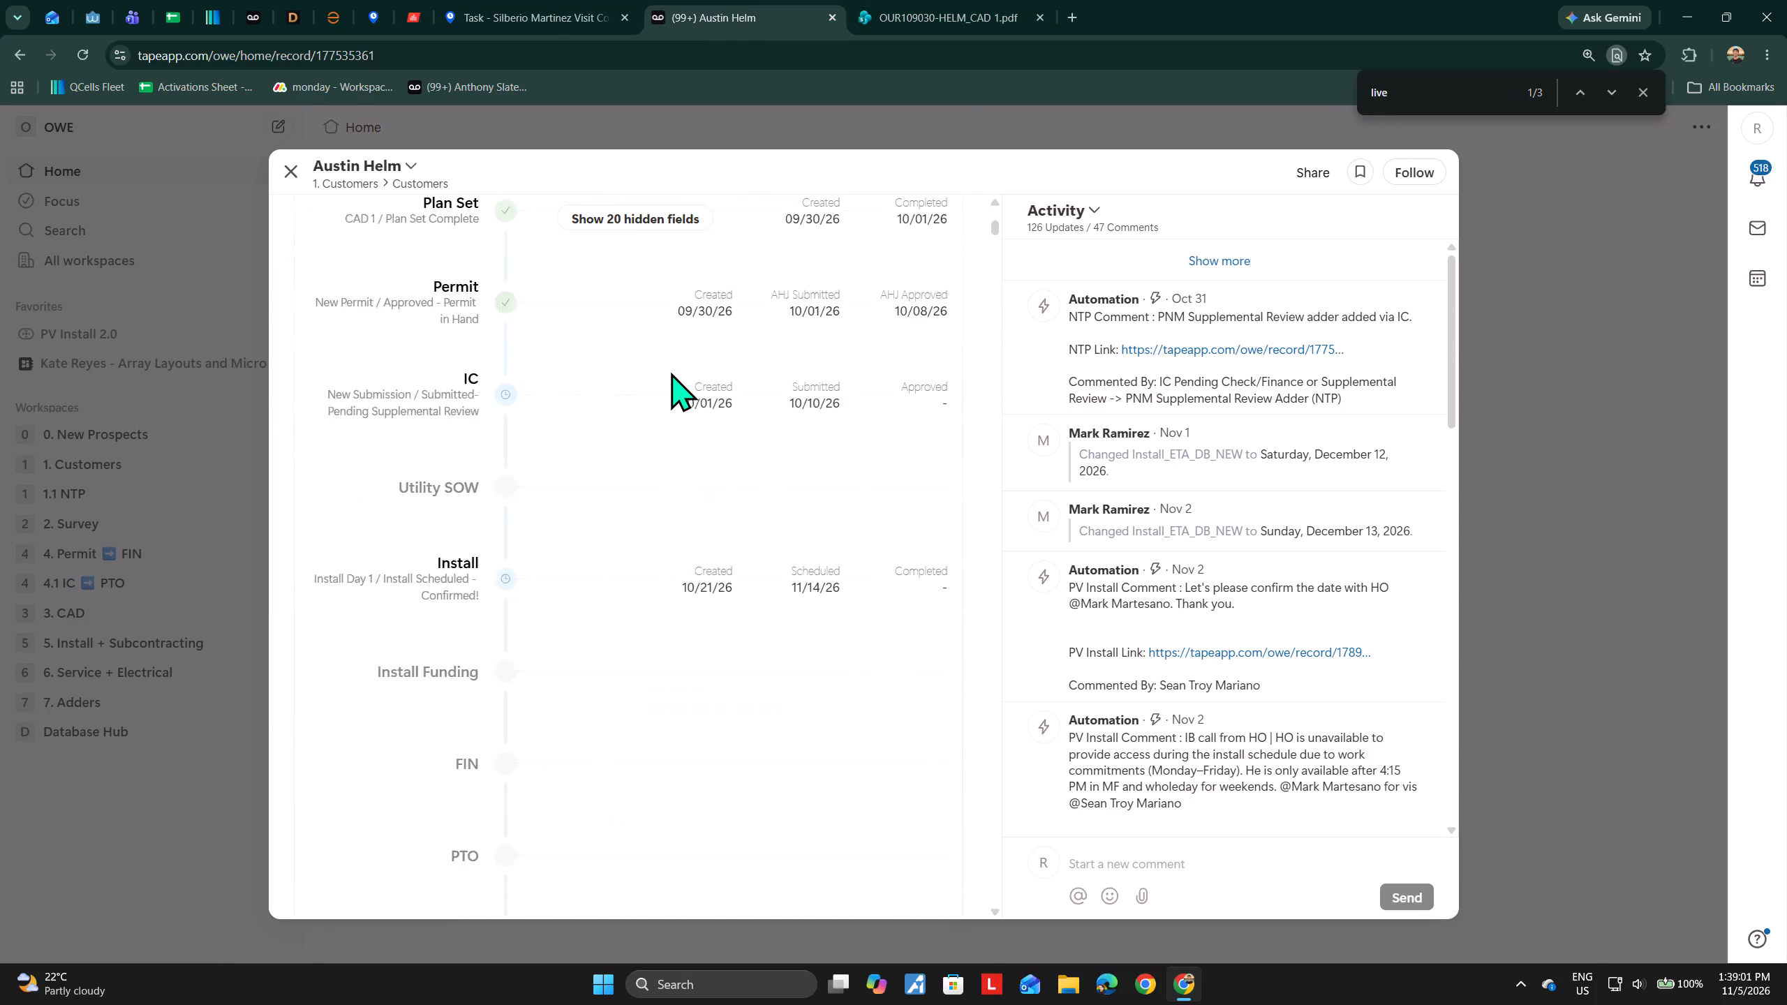
{"action": "scroll", "coordinate": [671, 372], "scroll_direction": "up", "scroll_amount": 13}
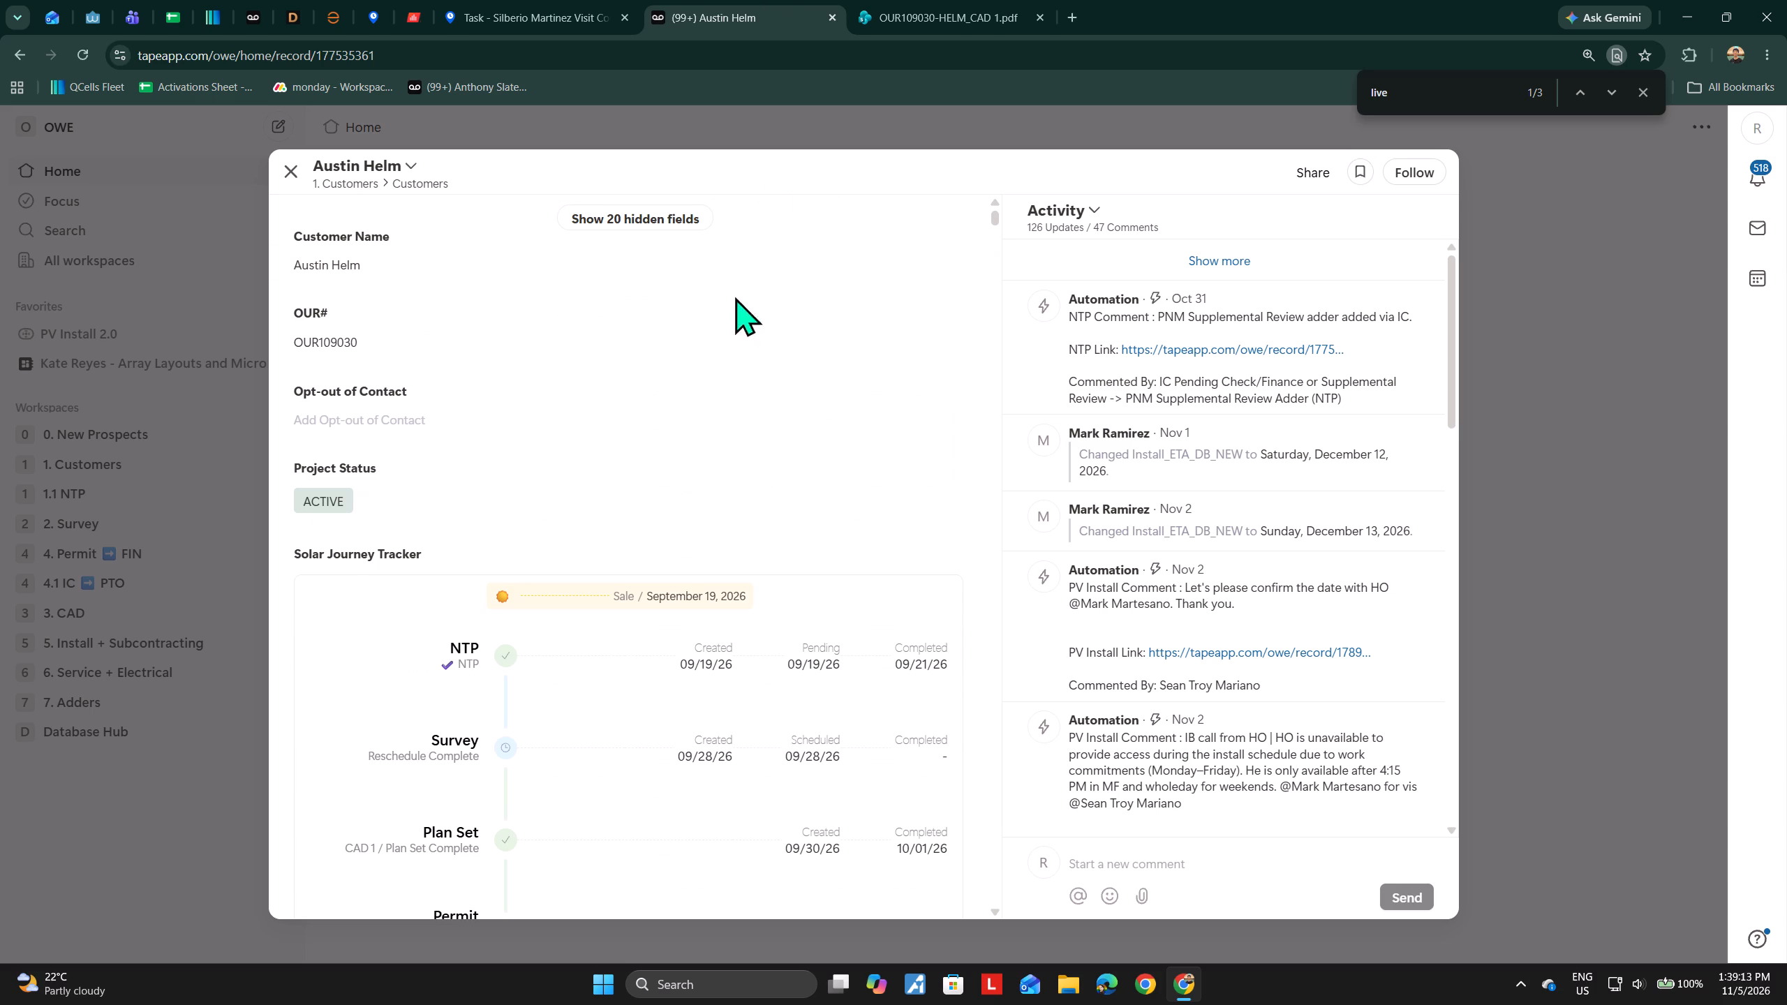
{"action": "left_click_drag", "start_coordinate": [563, 0], "coordinate": [553, 0]}
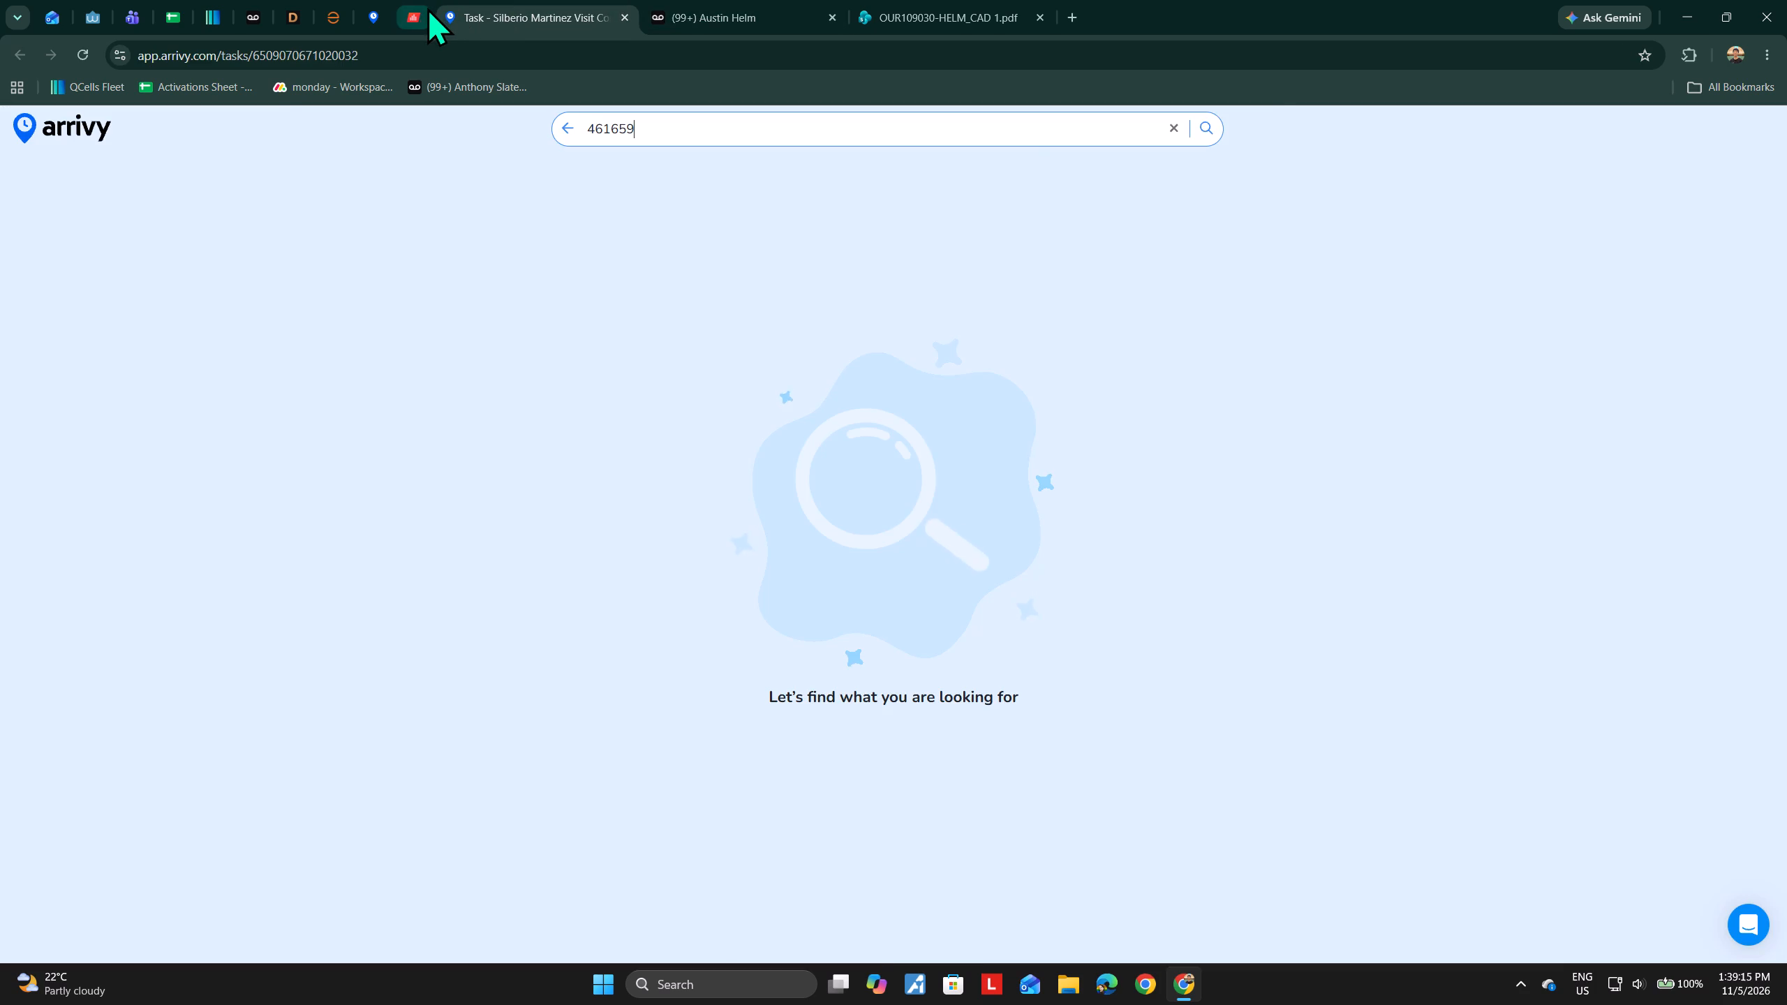
{"action": "left_click", "coordinate": [423, 10]}
{"action": "left_click_drag", "start_coordinate": [543, 0], "coordinate": [550, 0]}
{"action": "left_click", "coordinate": [713, 0]}
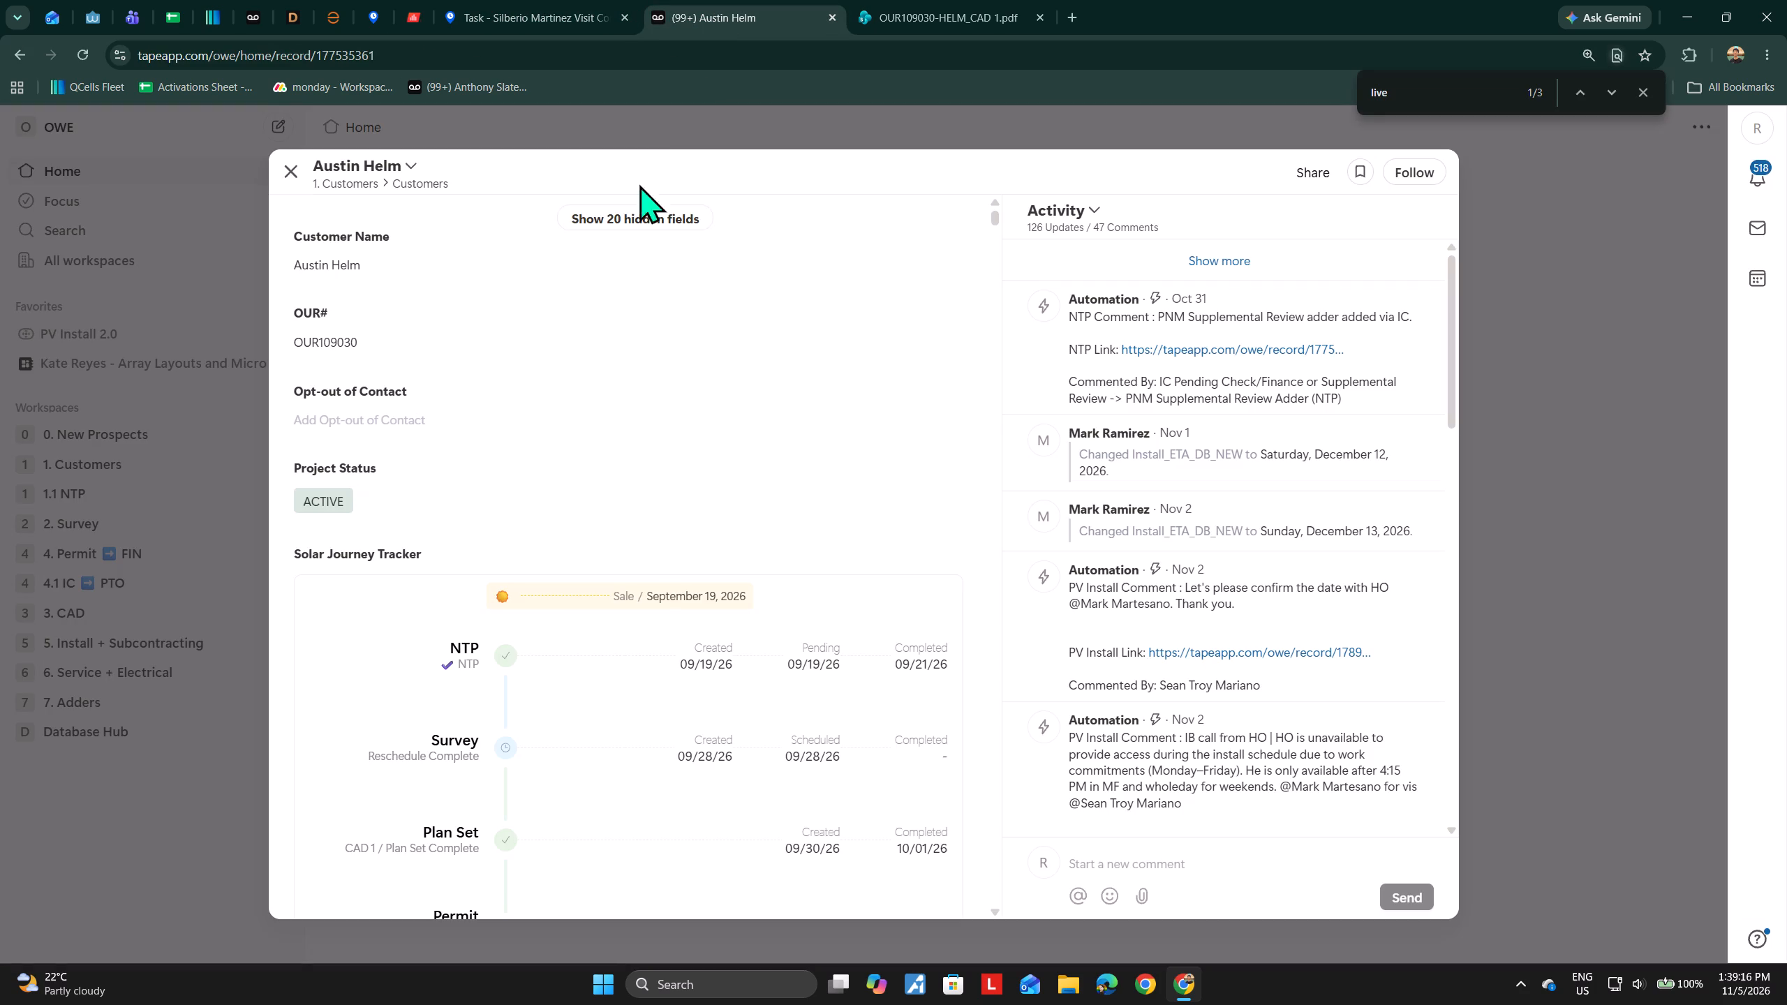
{"action": "left_click_drag", "start_coordinate": [412, 278], "coordinate": [266, 269]}
{"action": "key", "text": "ctrl+c"}
{"action": "left_click", "coordinate": [411, 15]}
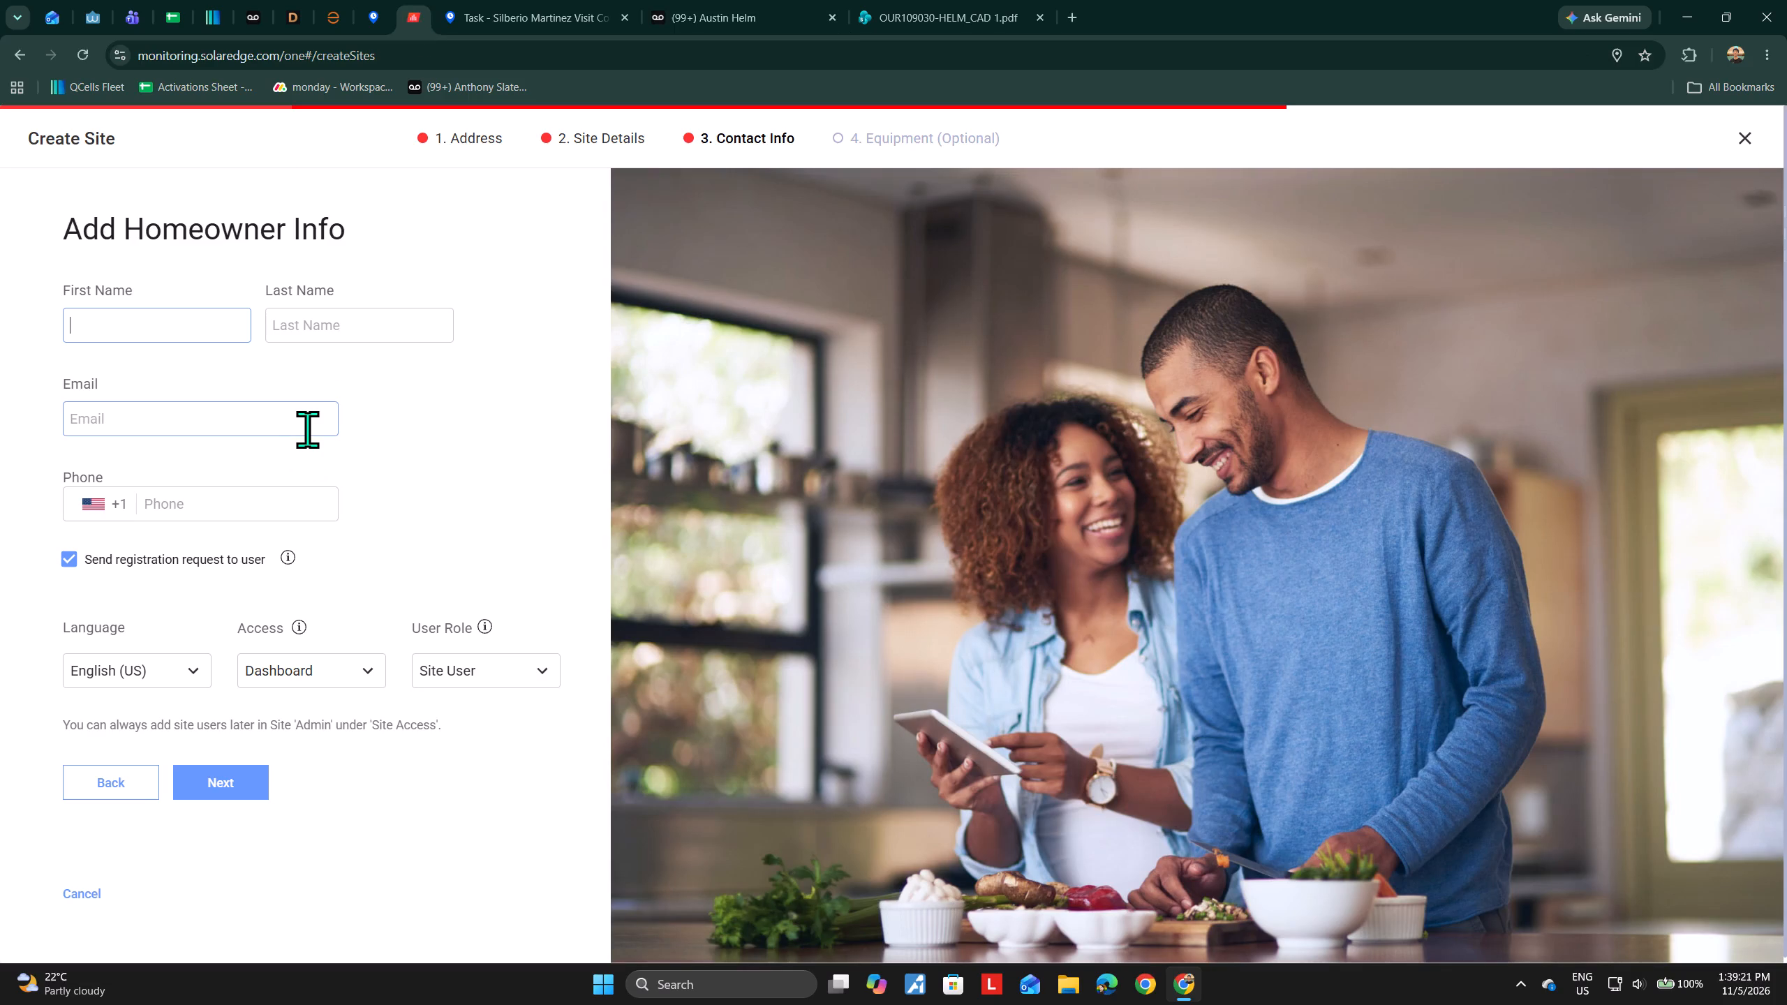
{"action": "left_click", "coordinate": [191, 324]}
{"action": "key", "text": "ctrl+v"}
Fill Last Name with only the customer's surname from the copied name, and remove the surname from First Name.
{"action": "left_click", "coordinate": [362, 322]}
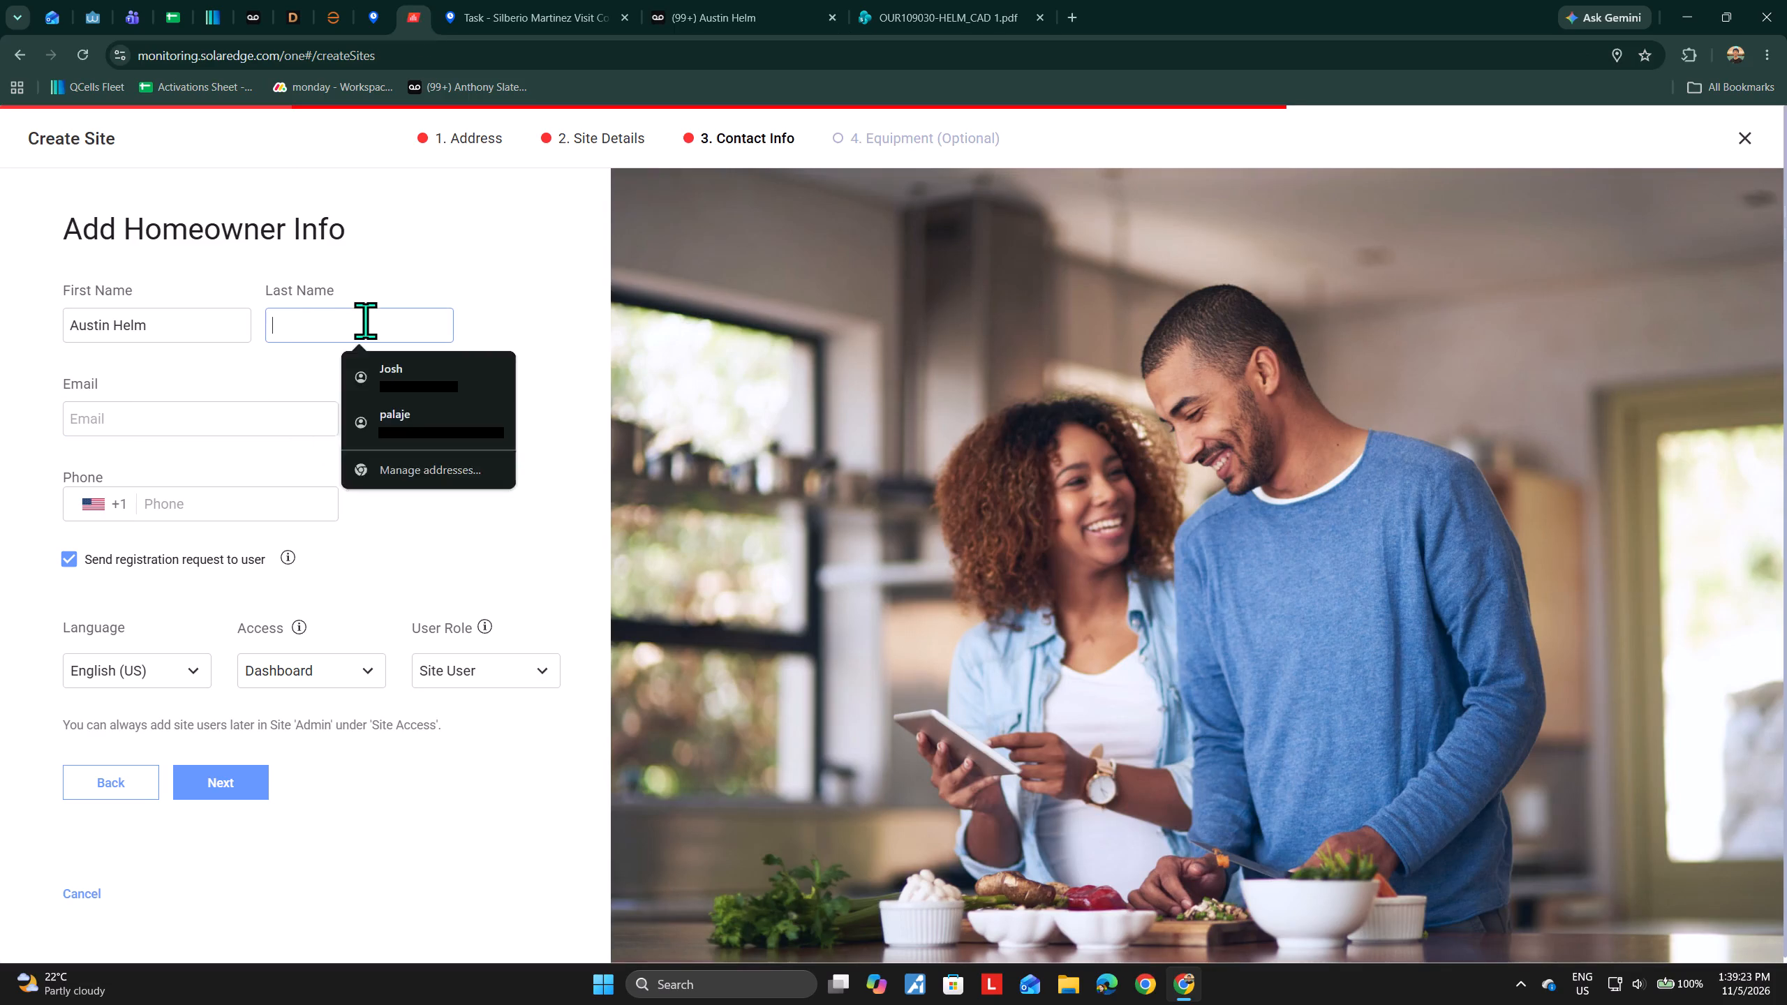
{"action": "key", "text": "ctrl+v"}
{"action": "double_click", "coordinate": [280, 327]}
{"action": "key", "text": "BackSpace"}
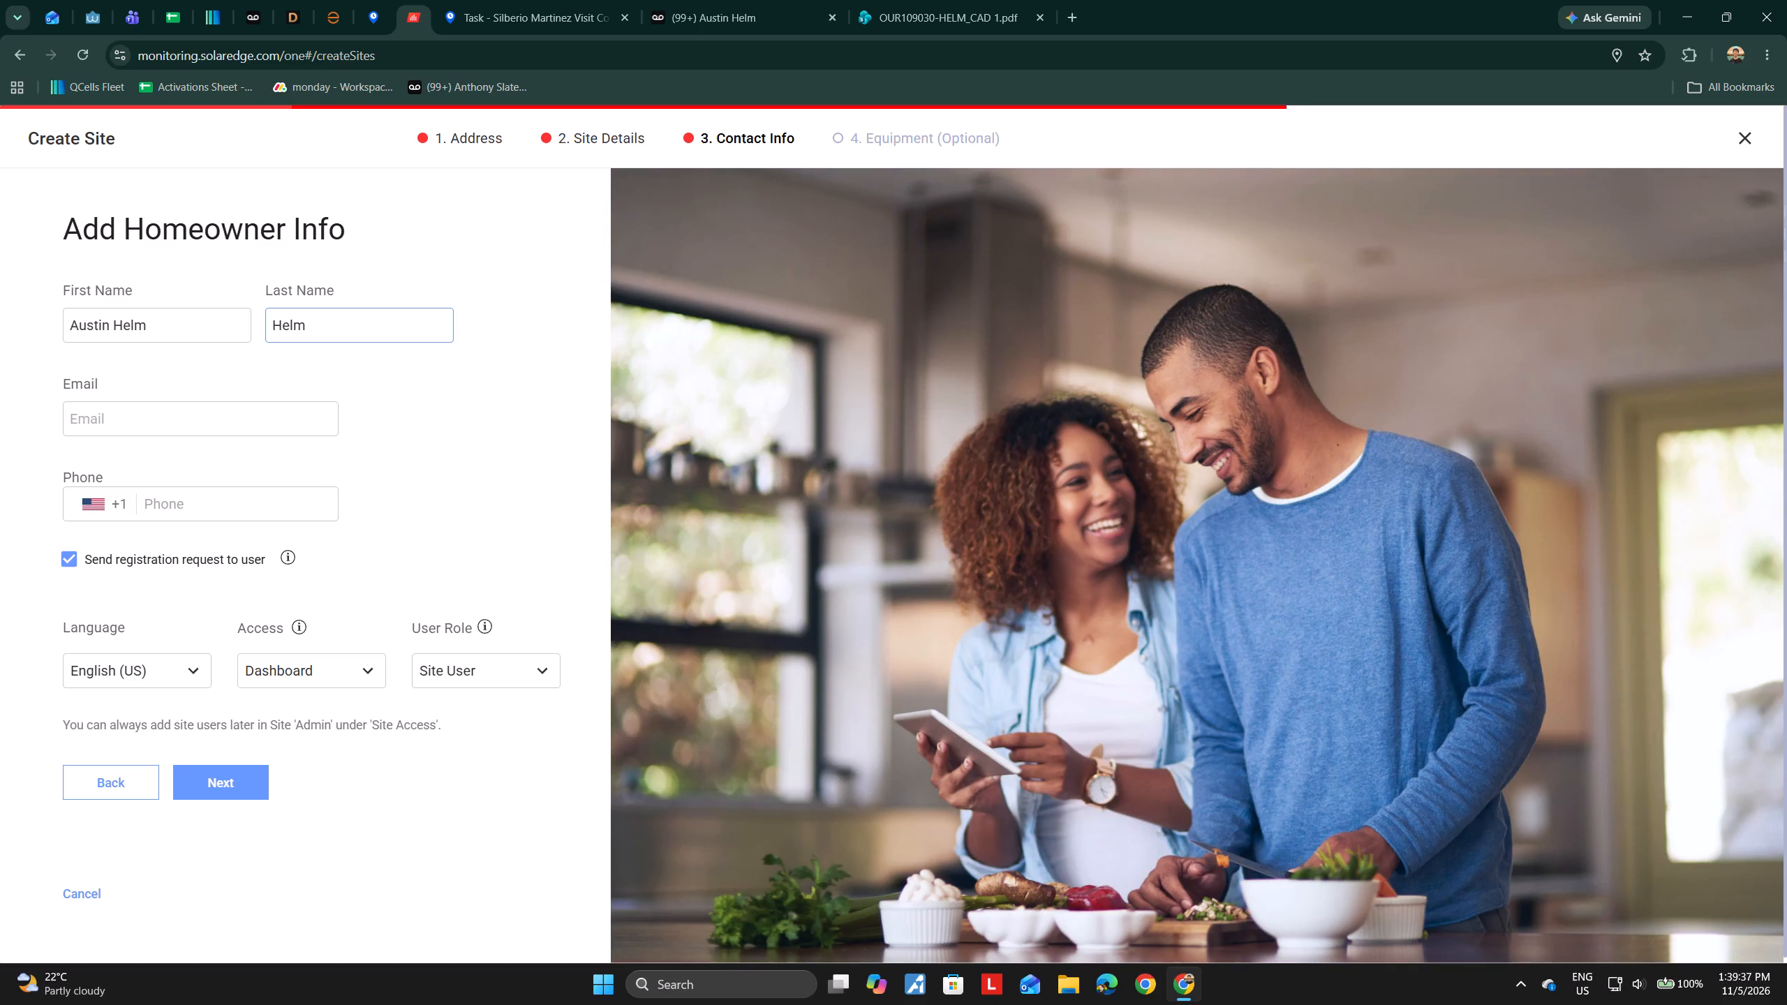
{"action": "left_click", "coordinate": [138, 421]}
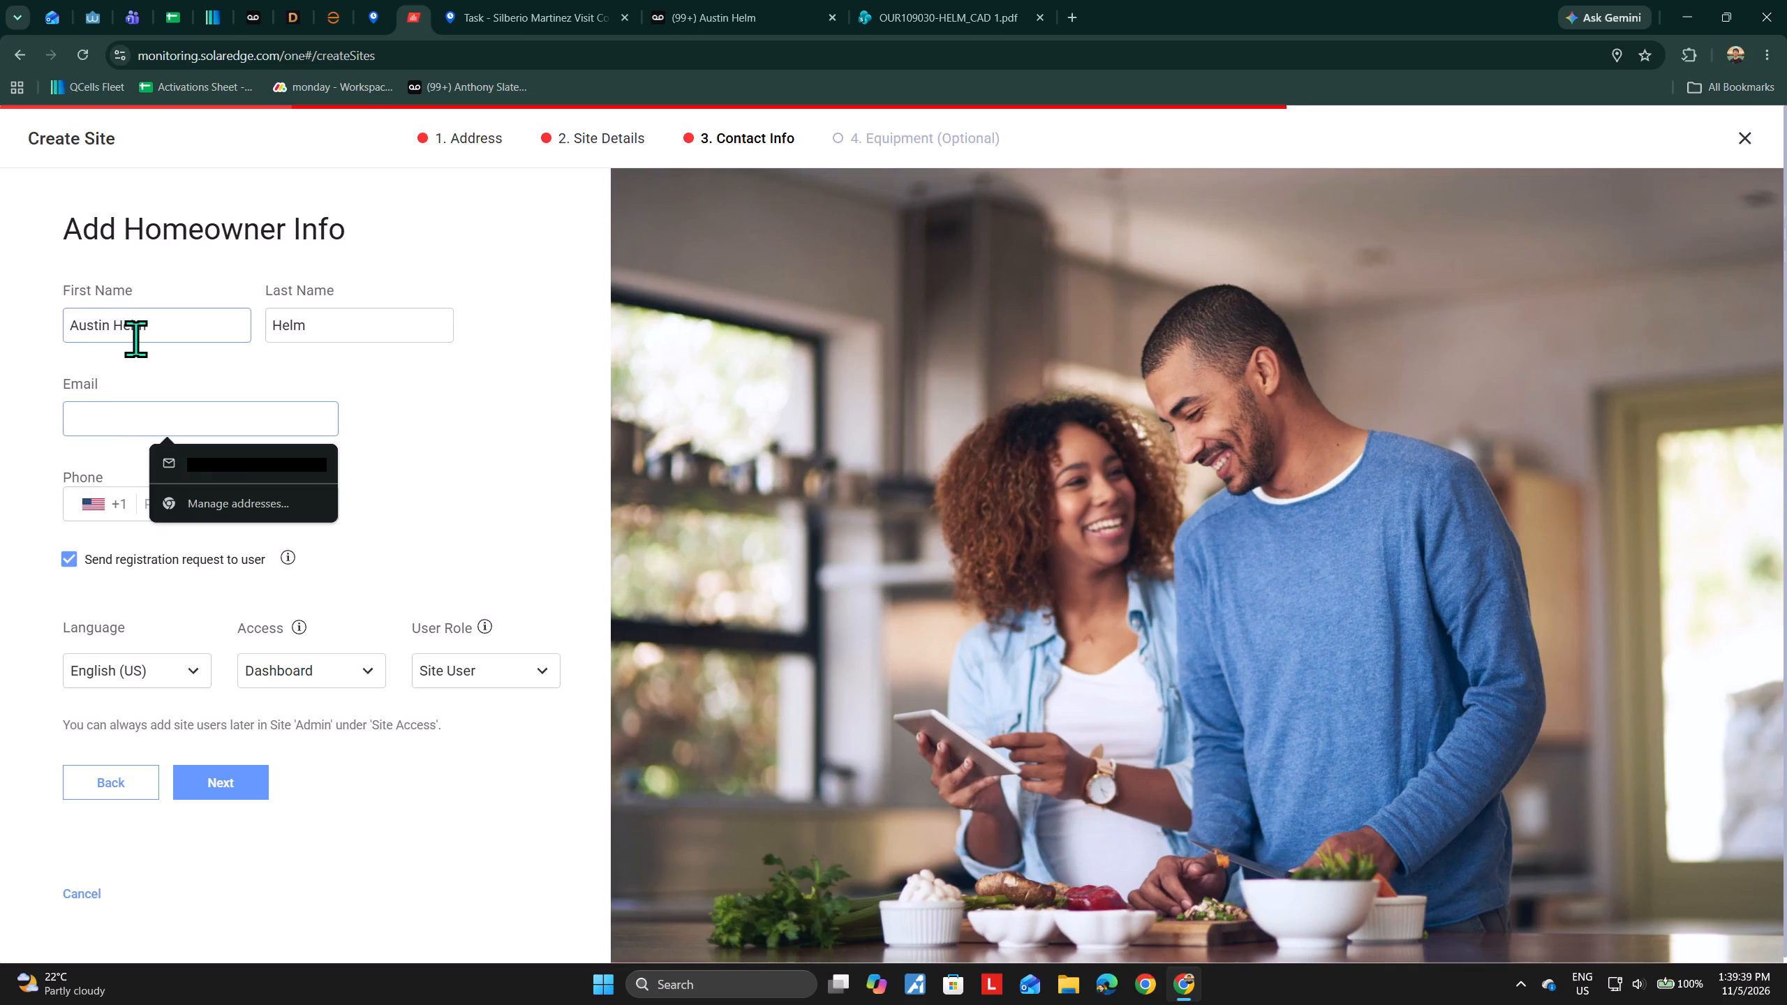
{"action": "double_click", "coordinate": [135, 338]}
{"action": "key", "text": "BackSpace"}
{"action": "key", "text": "BackSpace"}
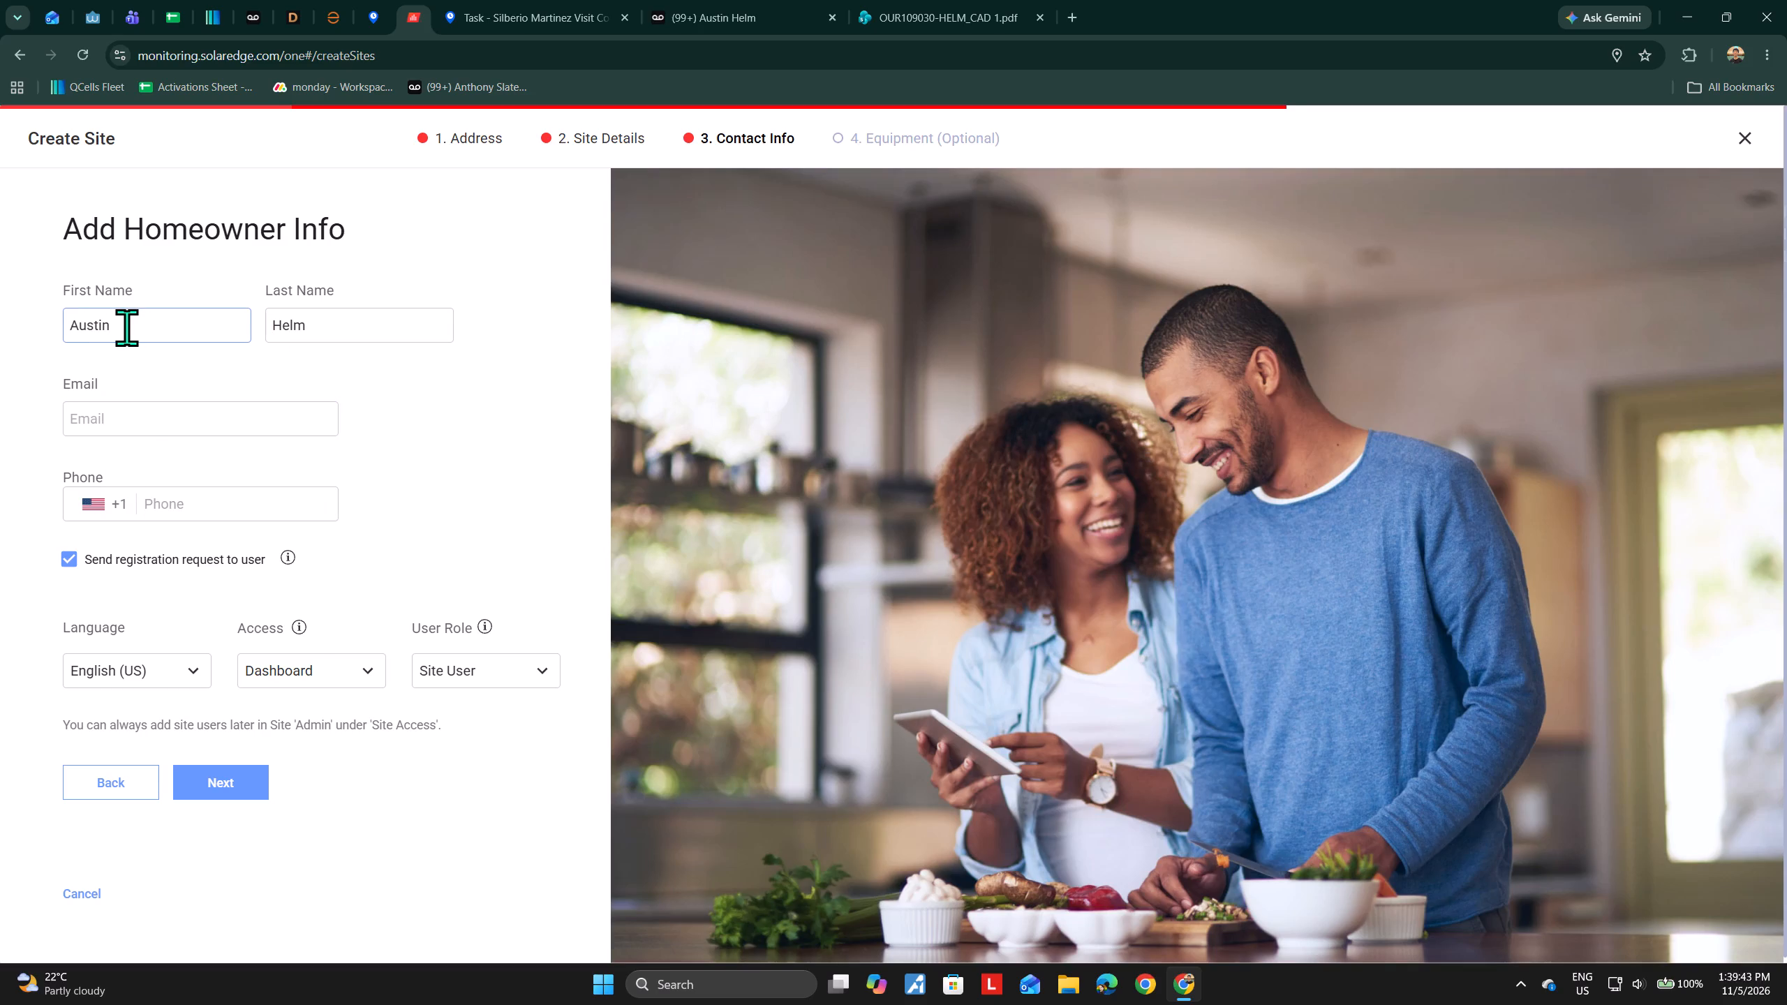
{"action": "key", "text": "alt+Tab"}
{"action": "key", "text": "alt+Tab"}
Copy the customer's email address from the Tape record into the homeowner's Email in SolarEdge.
{"action": "left_click", "coordinate": [709, 0]}
{"action": "scroll", "coordinate": [716, 451], "scroll_direction": "down", "scroll_amount": 4}
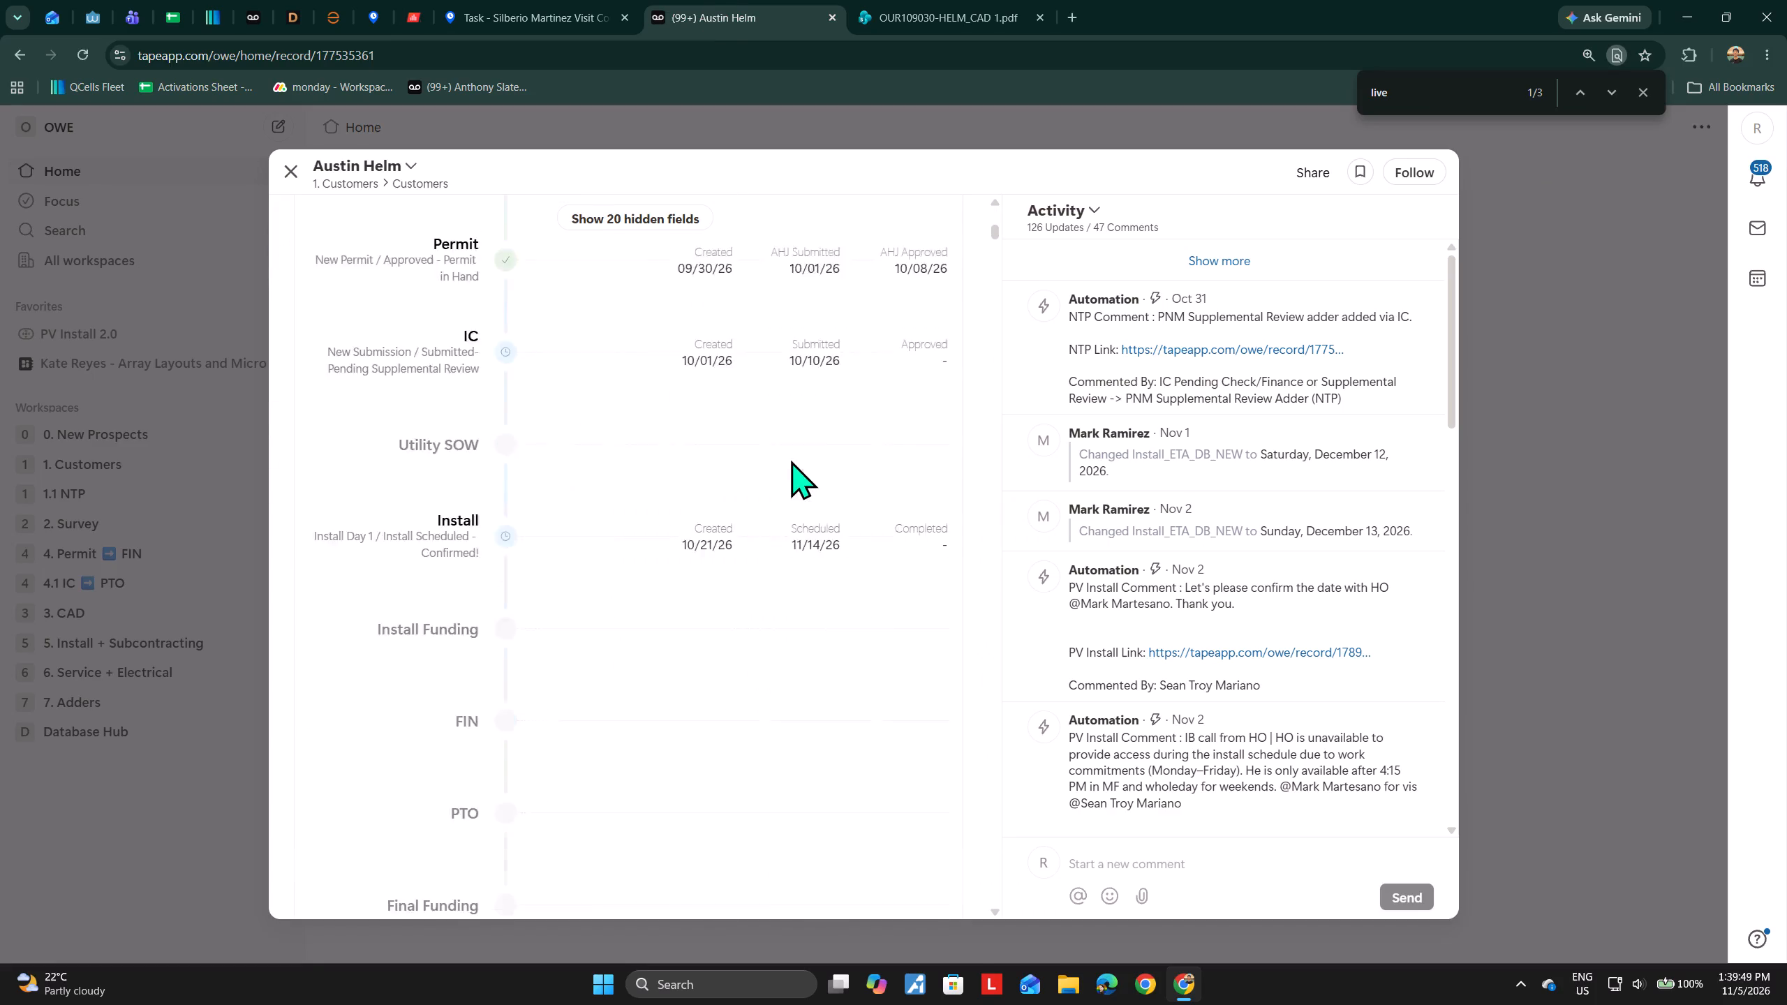
{"action": "scroll", "coordinate": [799, 465], "scroll_direction": "down", "scroll_amount": 3}
{"action": "scroll", "coordinate": [752, 521], "scroll_direction": "down", "scroll_amount": 1}
{"action": "scroll", "coordinate": [752, 521], "scroll_direction": "up", "scroll_amount": 3}
{"action": "scroll", "coordinate": [752, 521], "scroll_direction": "down", "scroll_amount": 2}
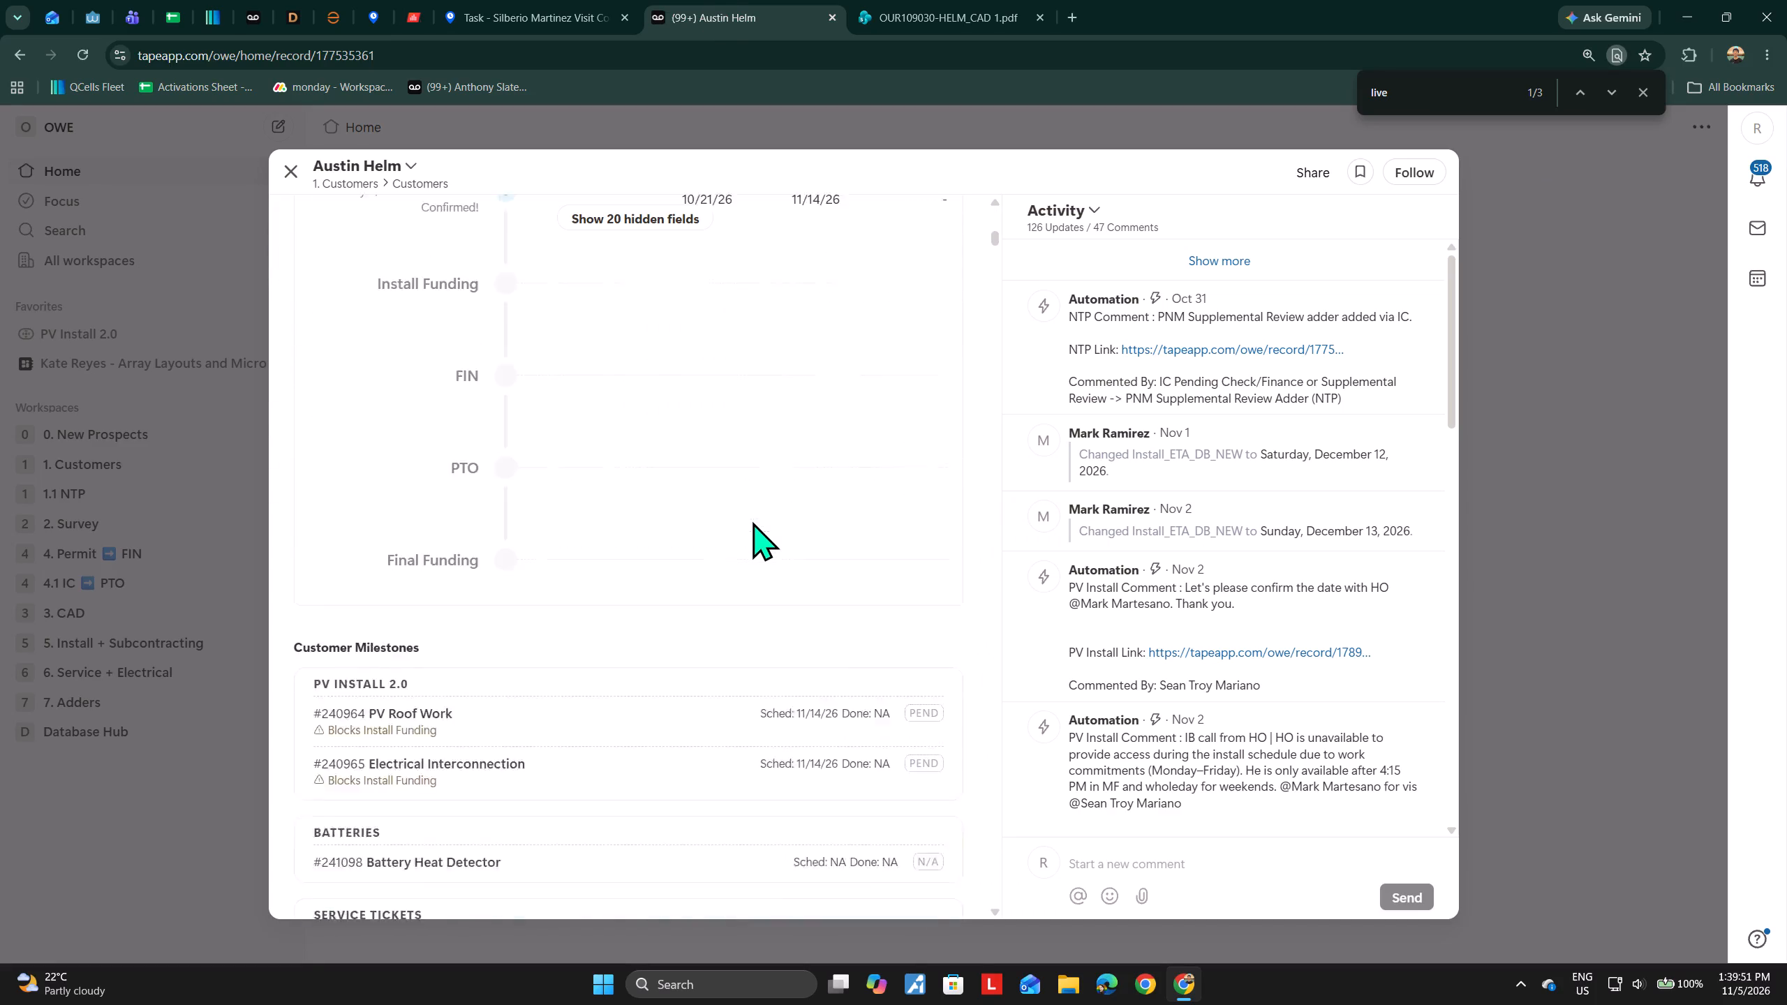
{"action": "scroll", "coordinate": [752, 521], "scroll_direction": "down", "scroll_amount": 3}
{"action": "triple_click", "coordinate": [708, 444]}
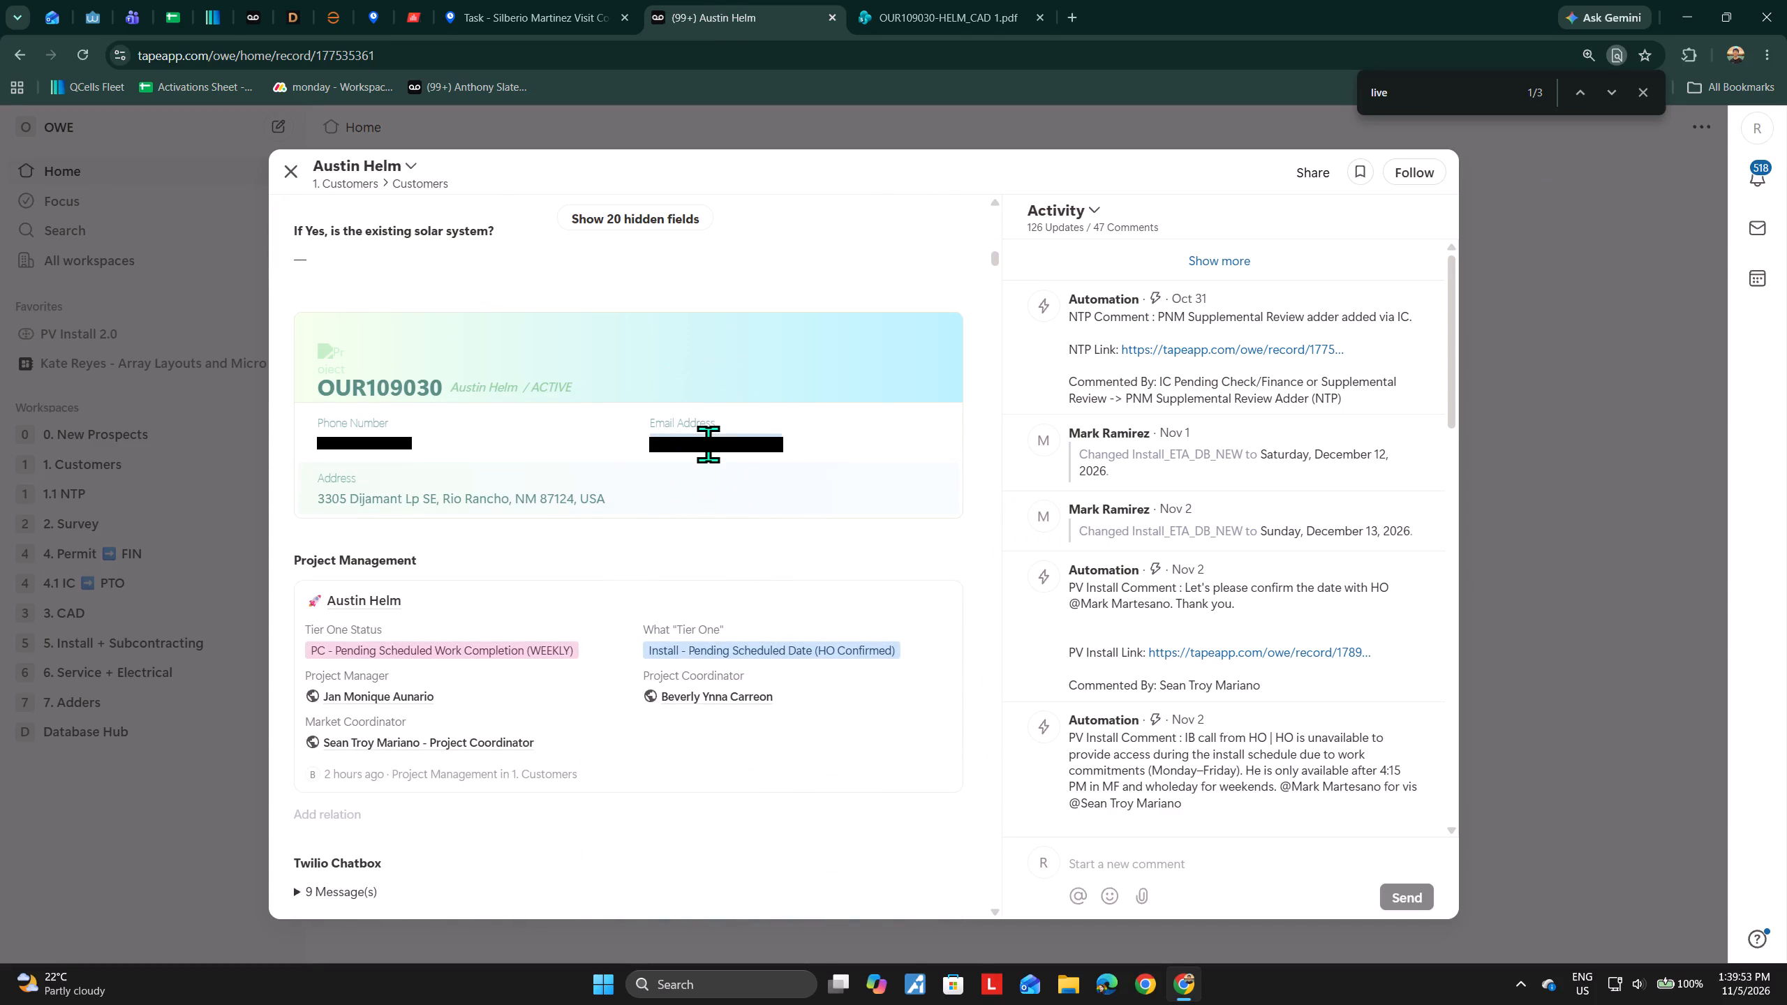
{"action": "key", "text": "ctrl+c"}
{"action": "left_click", "coordinate": [409, 0]}
{"action": "left_click", "coordinate": [499, 0]}
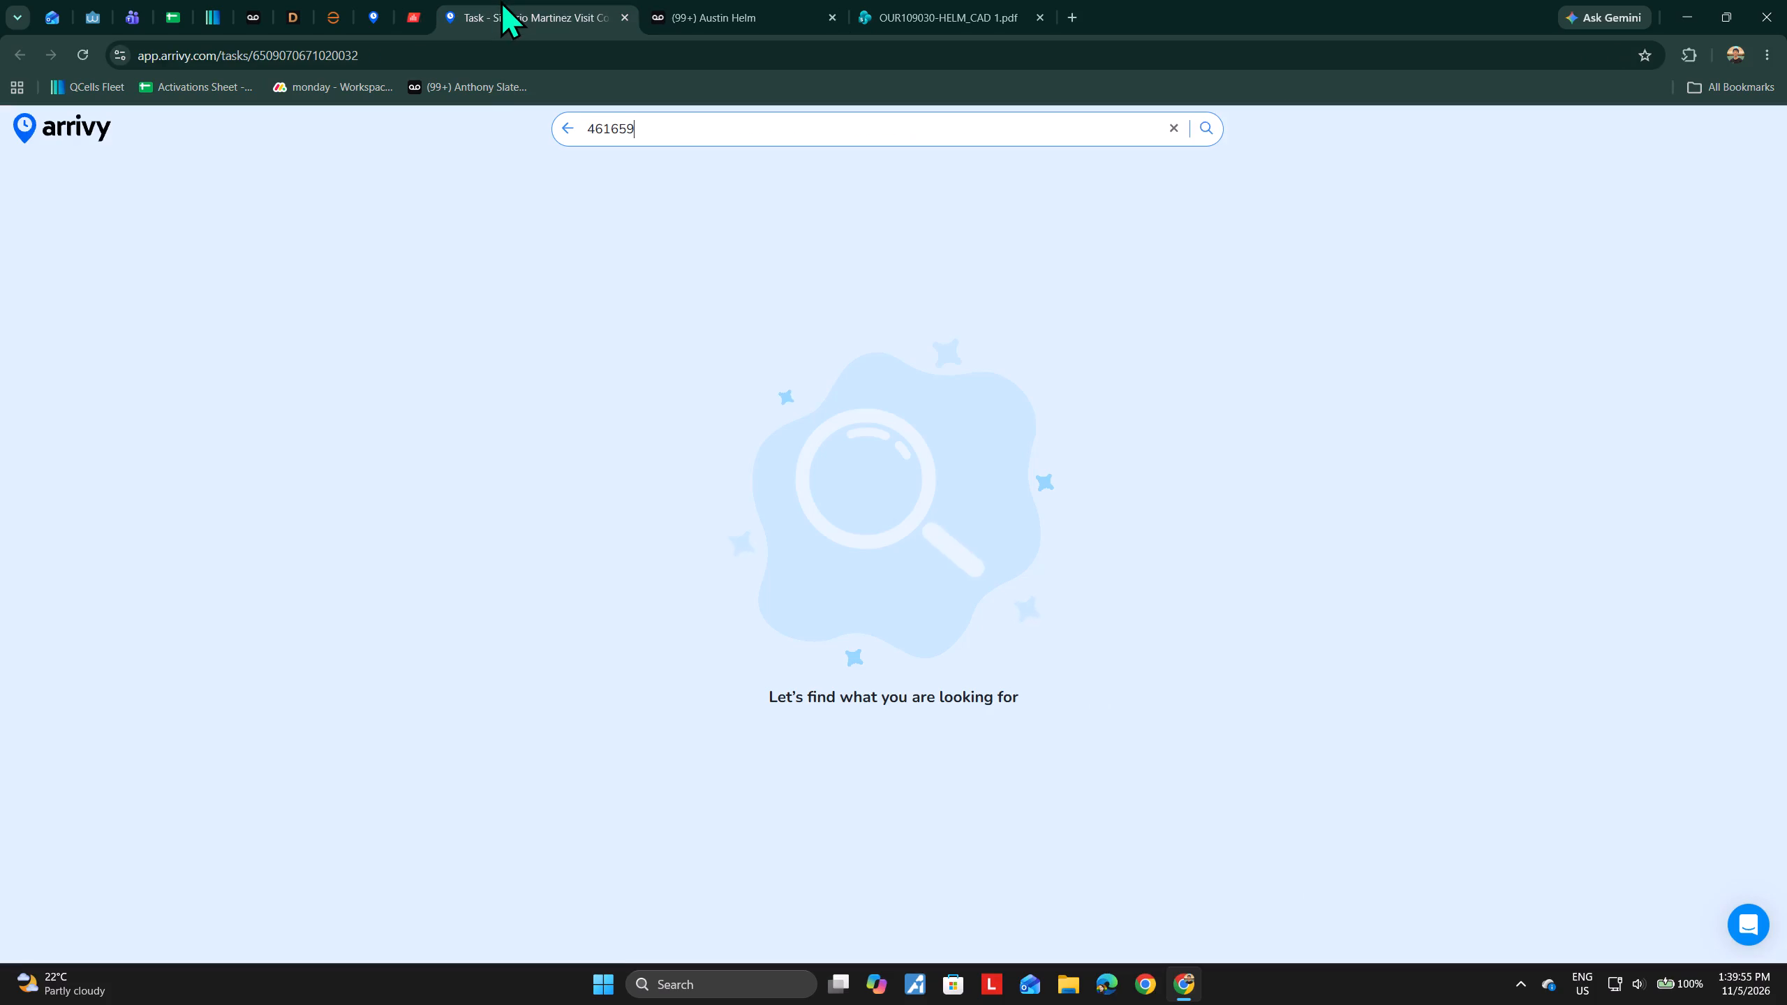
{"action": "left_click_drag", "start_coordinate": [500, 0], "coordinate": [986, 3]}
{"action": "left_click_drag", "start_coordinate": [490, 0], "coordinate": [479, 0]}
{"action": "left_click", "coordinate": [420, 3]}
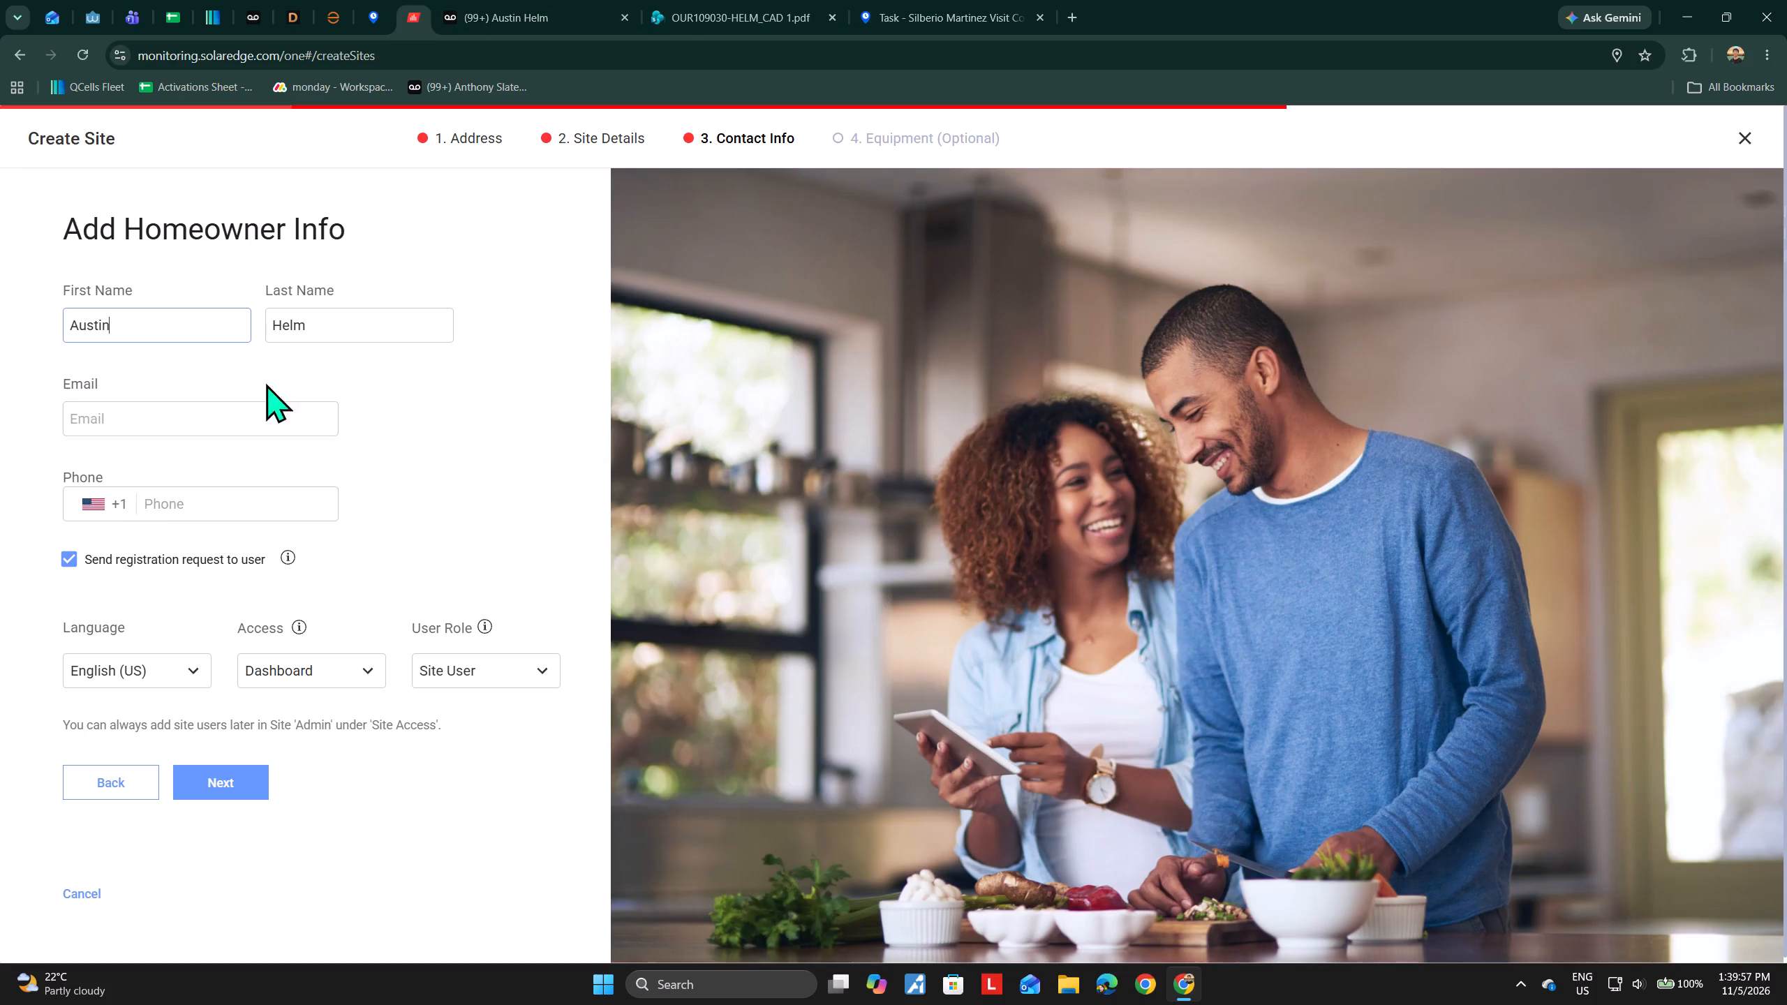
{"action": "left_click_drag", "start_coordinate": [167, 444], "coordinate": [170, 435]}
{"action": "left_click", "coordinate": [172, 427]}
{"action": "key", "text": "ctrl+v"}
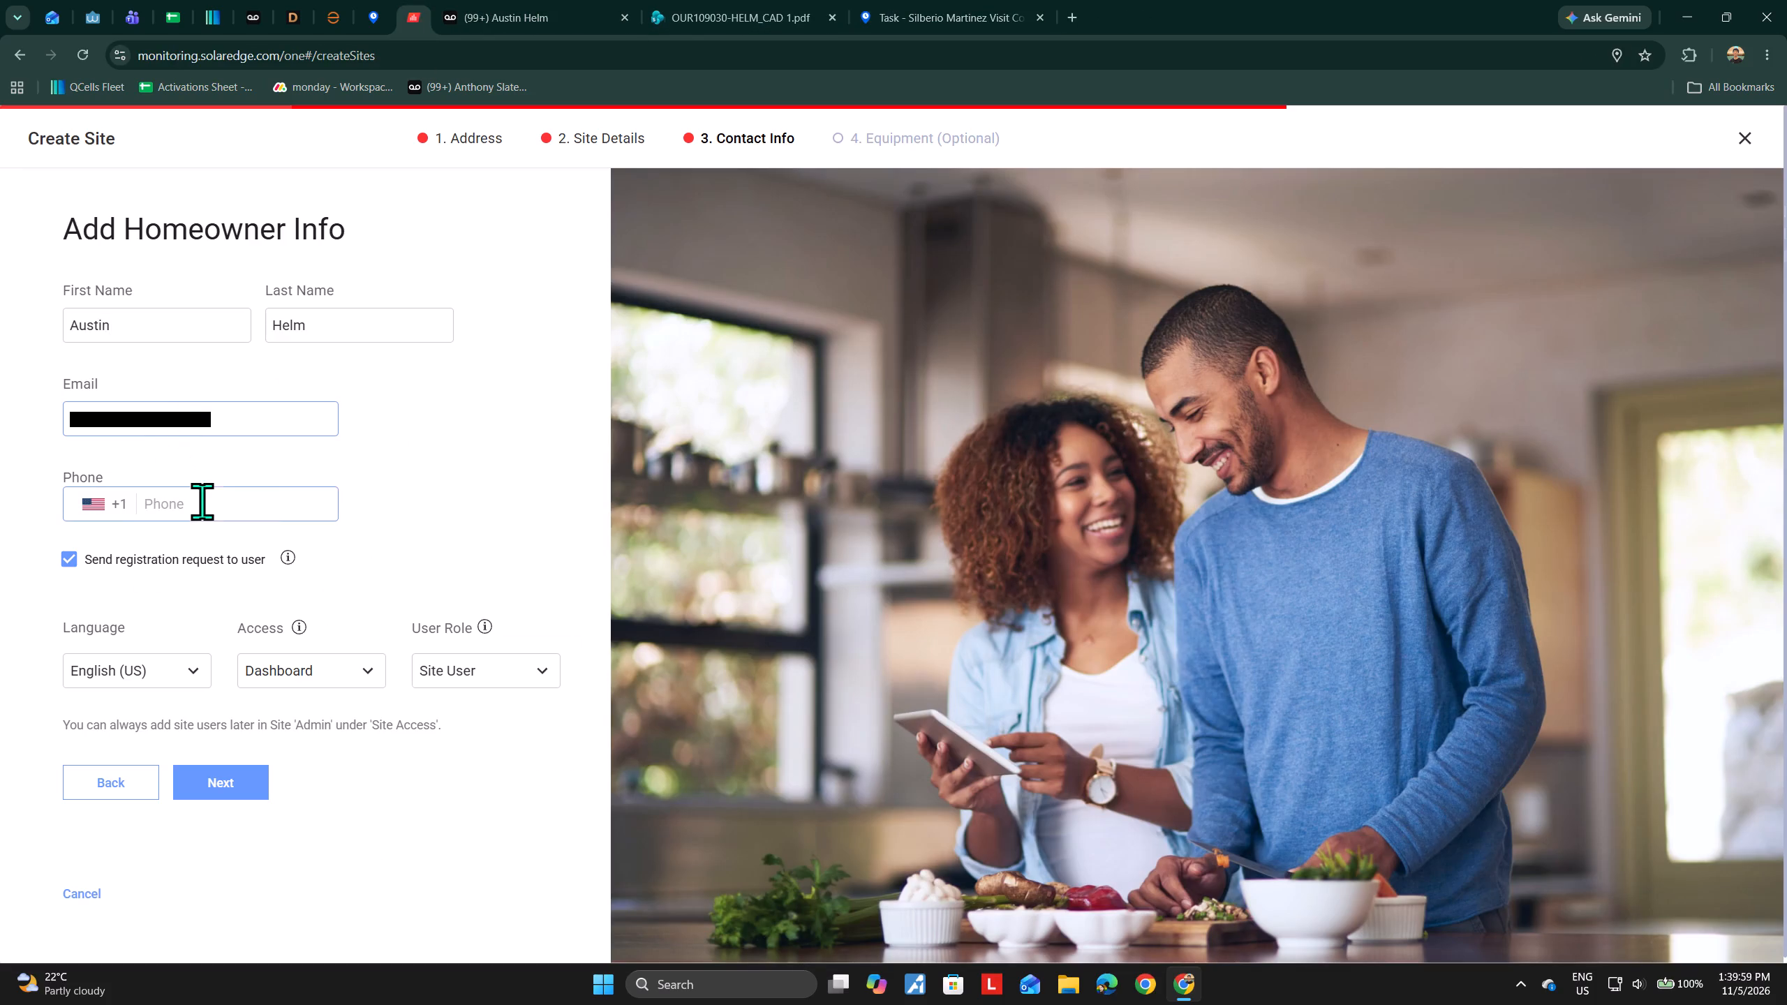
Copy the customer's phone number from the Tape record into the homeowner's Phone in SolarEdge and continue to the equipment stage.
{"action": "left_click", "coordinate": [202, 501]}
{"action": "left_click", "coordinate": [574, 0]}
{"action": "triple_click", "coordinate": [385, 443]}
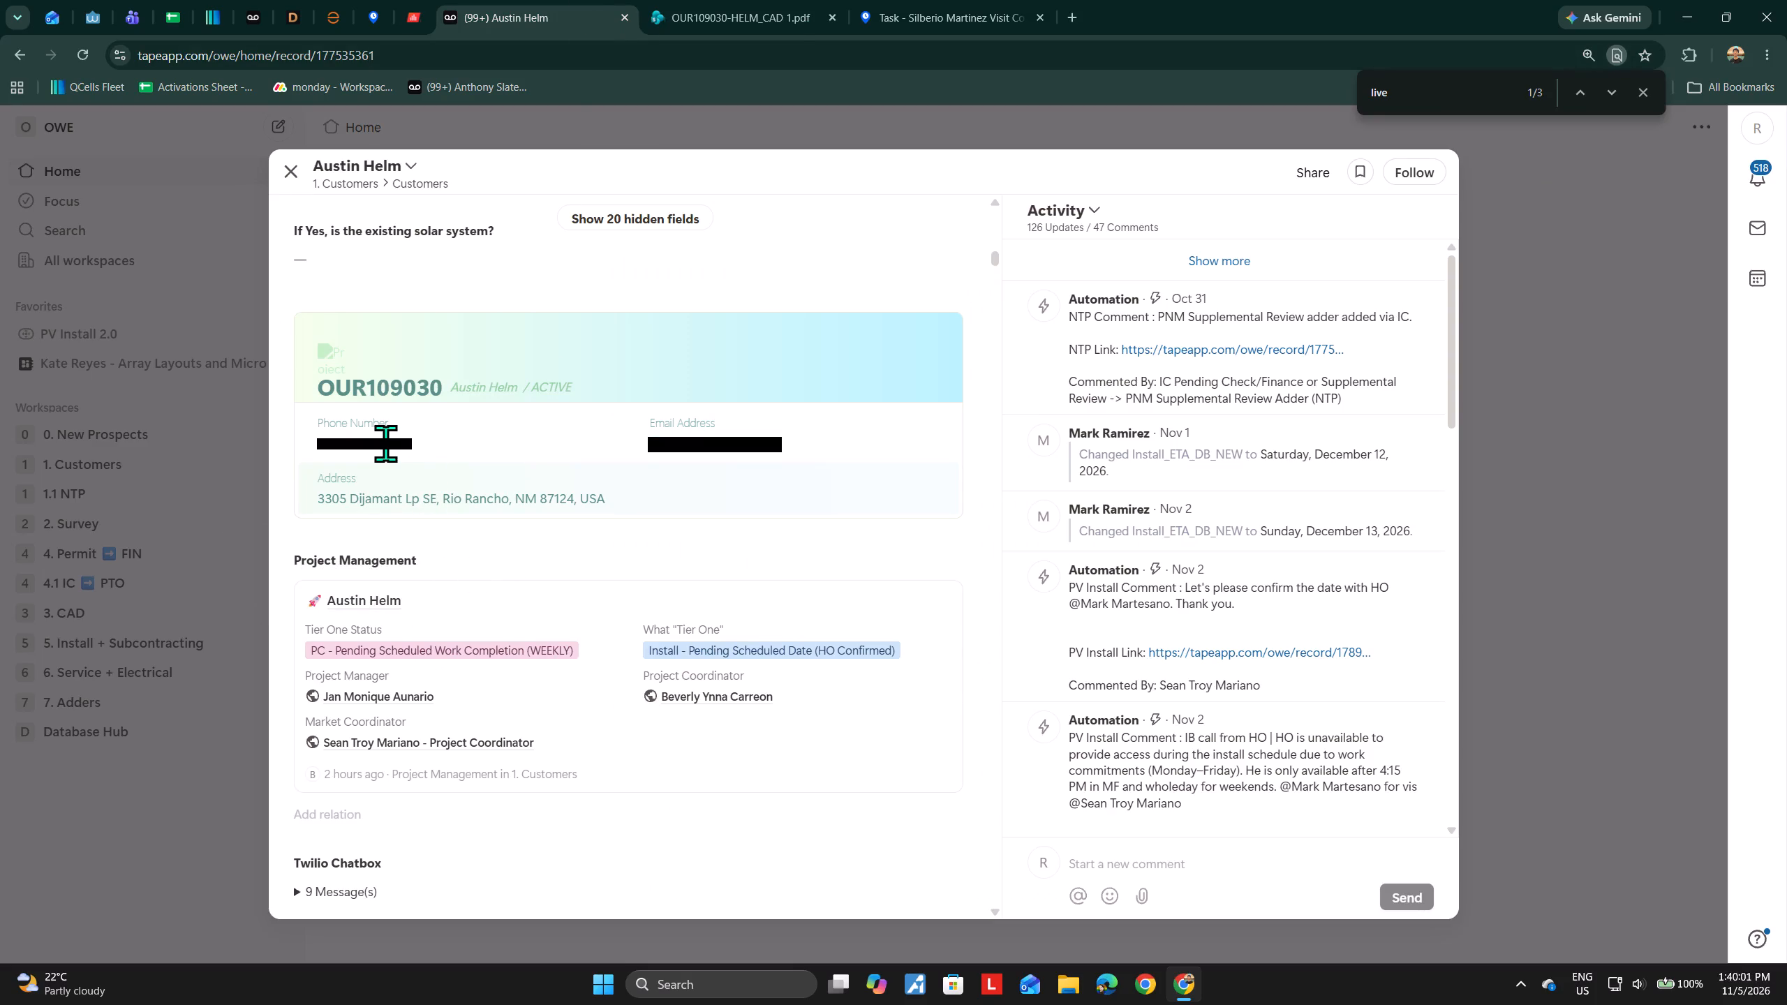
{"action": "key", "text": "ctrl+c"}
{"action": "left_click", "coordinate": [409, 13]}
{"action": "key", "text": "ctrl+v"}
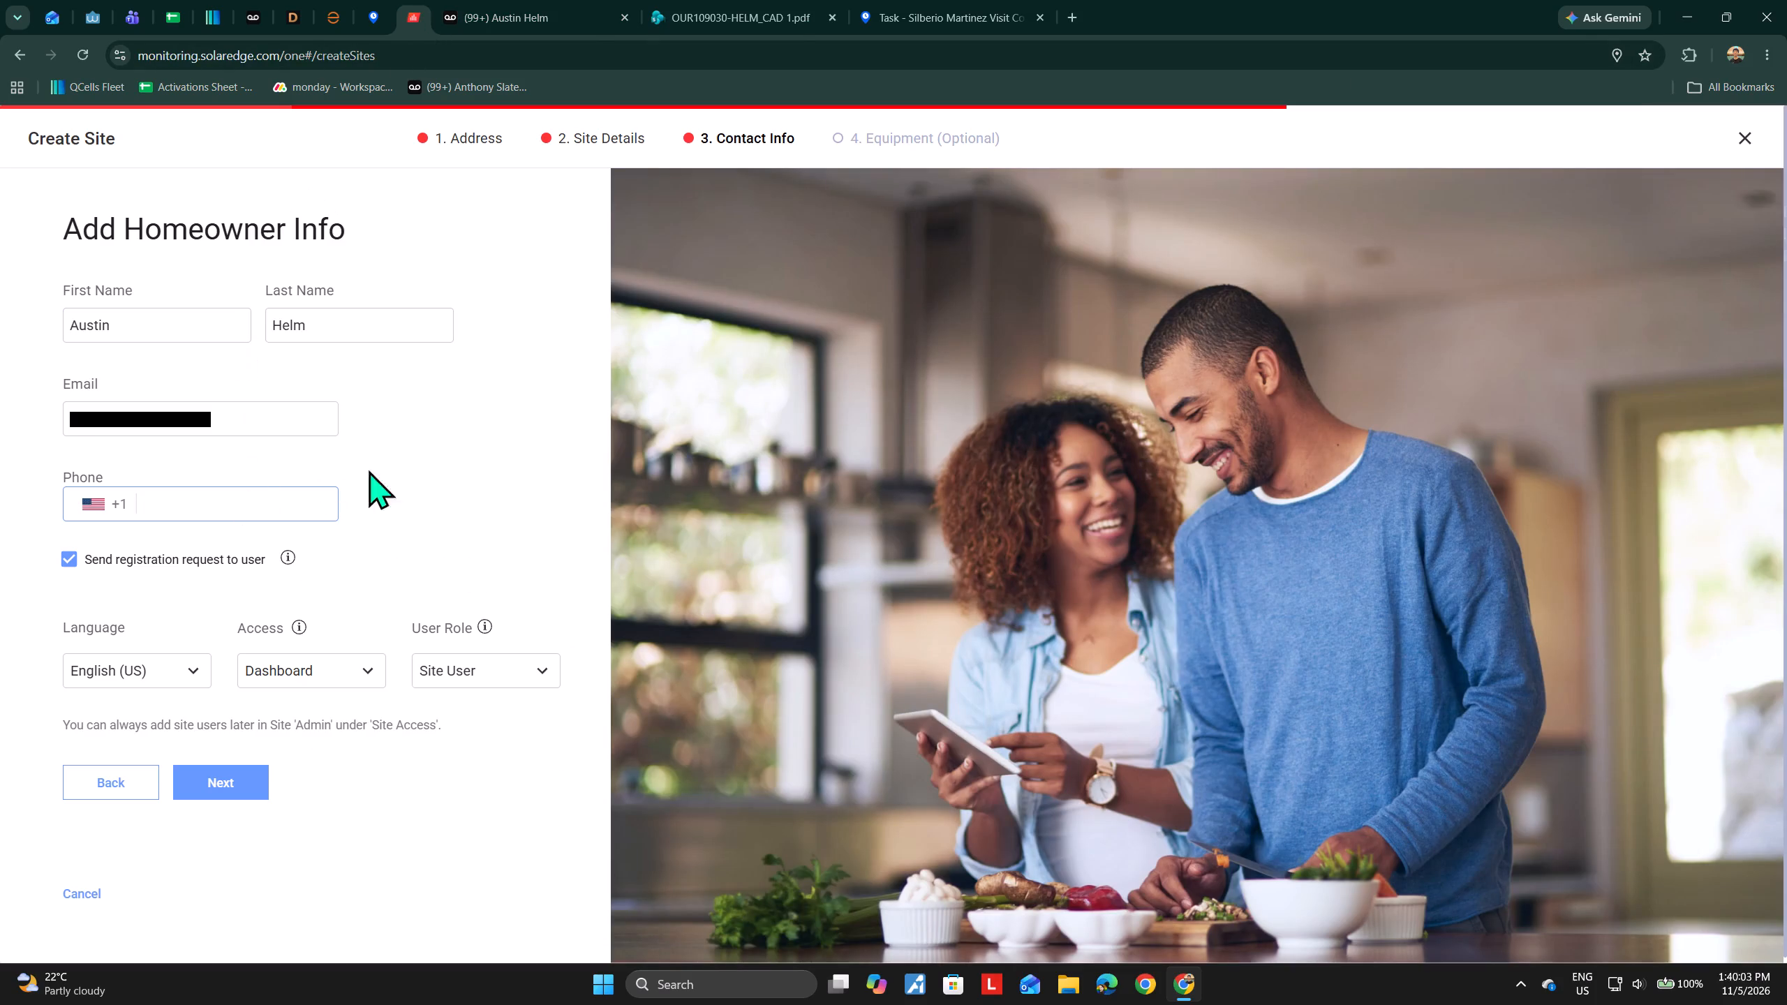
{"action": "left_click", "coordinate": [390, 461]}
{"action": "left_click", "coordinate": [229, 790]}
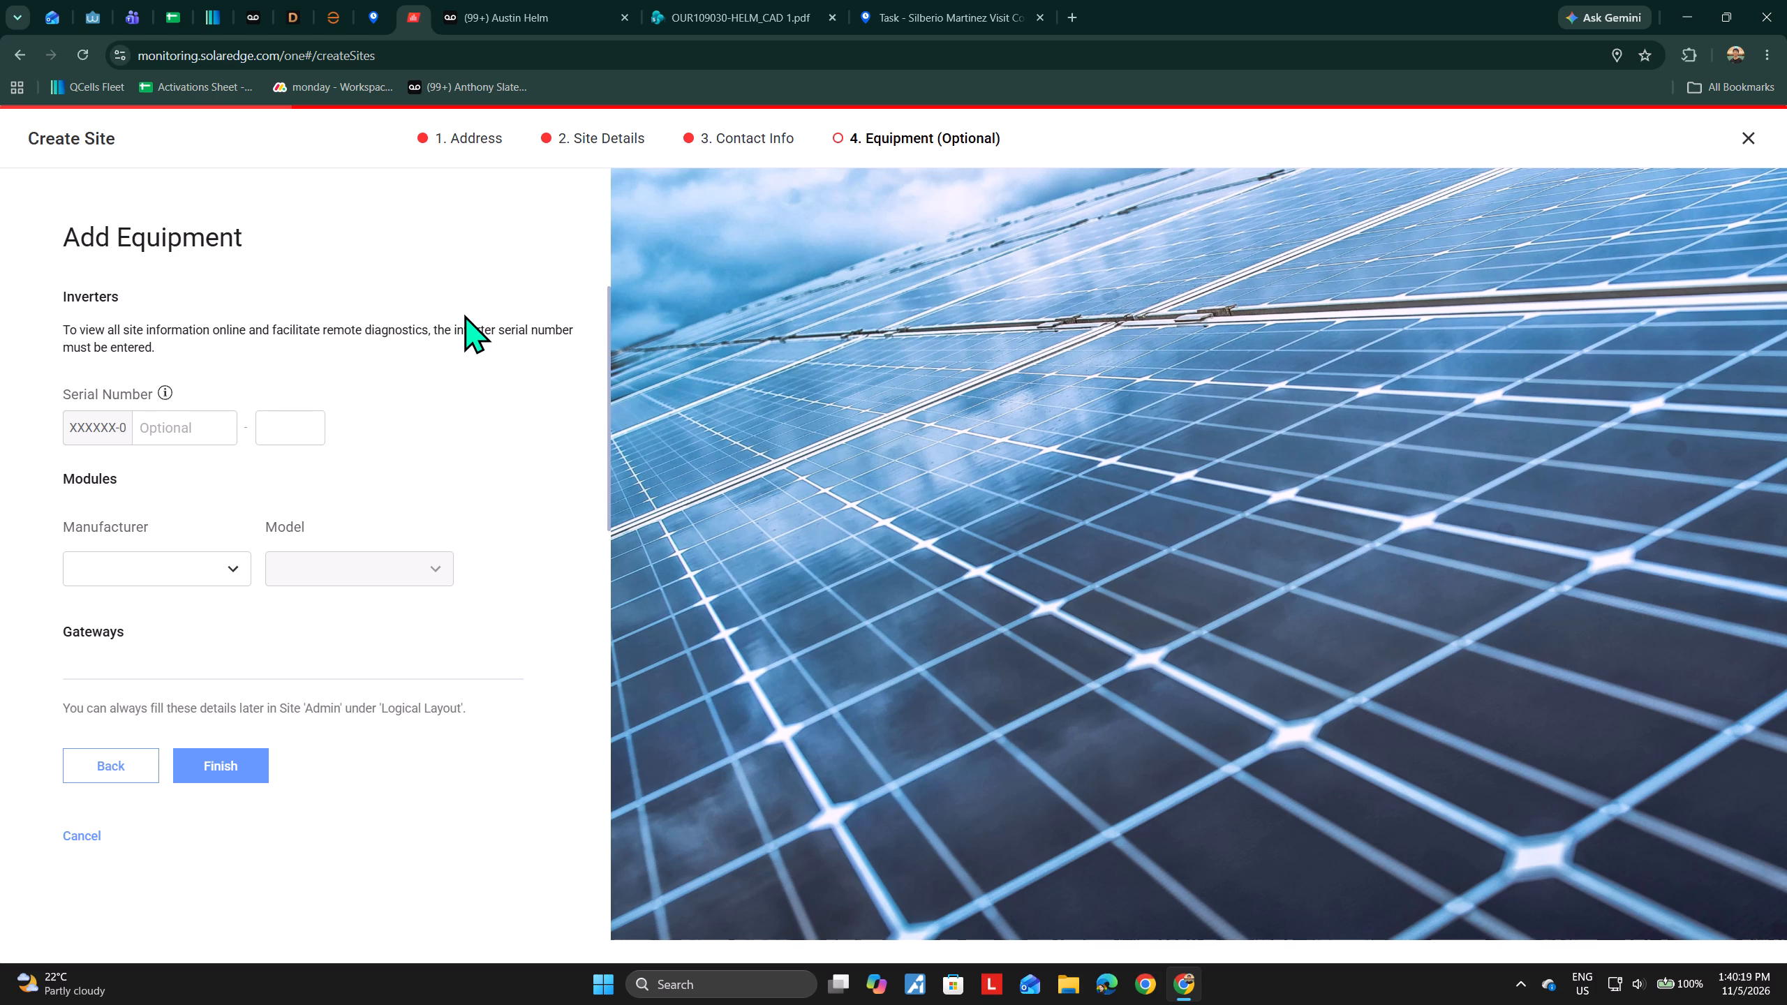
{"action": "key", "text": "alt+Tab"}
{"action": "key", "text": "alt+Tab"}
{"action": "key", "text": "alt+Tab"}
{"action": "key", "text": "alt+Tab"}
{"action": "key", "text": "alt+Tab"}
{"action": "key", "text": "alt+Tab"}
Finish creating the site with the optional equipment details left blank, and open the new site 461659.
{"action": "left_click", "coordinate": [214, 780]}
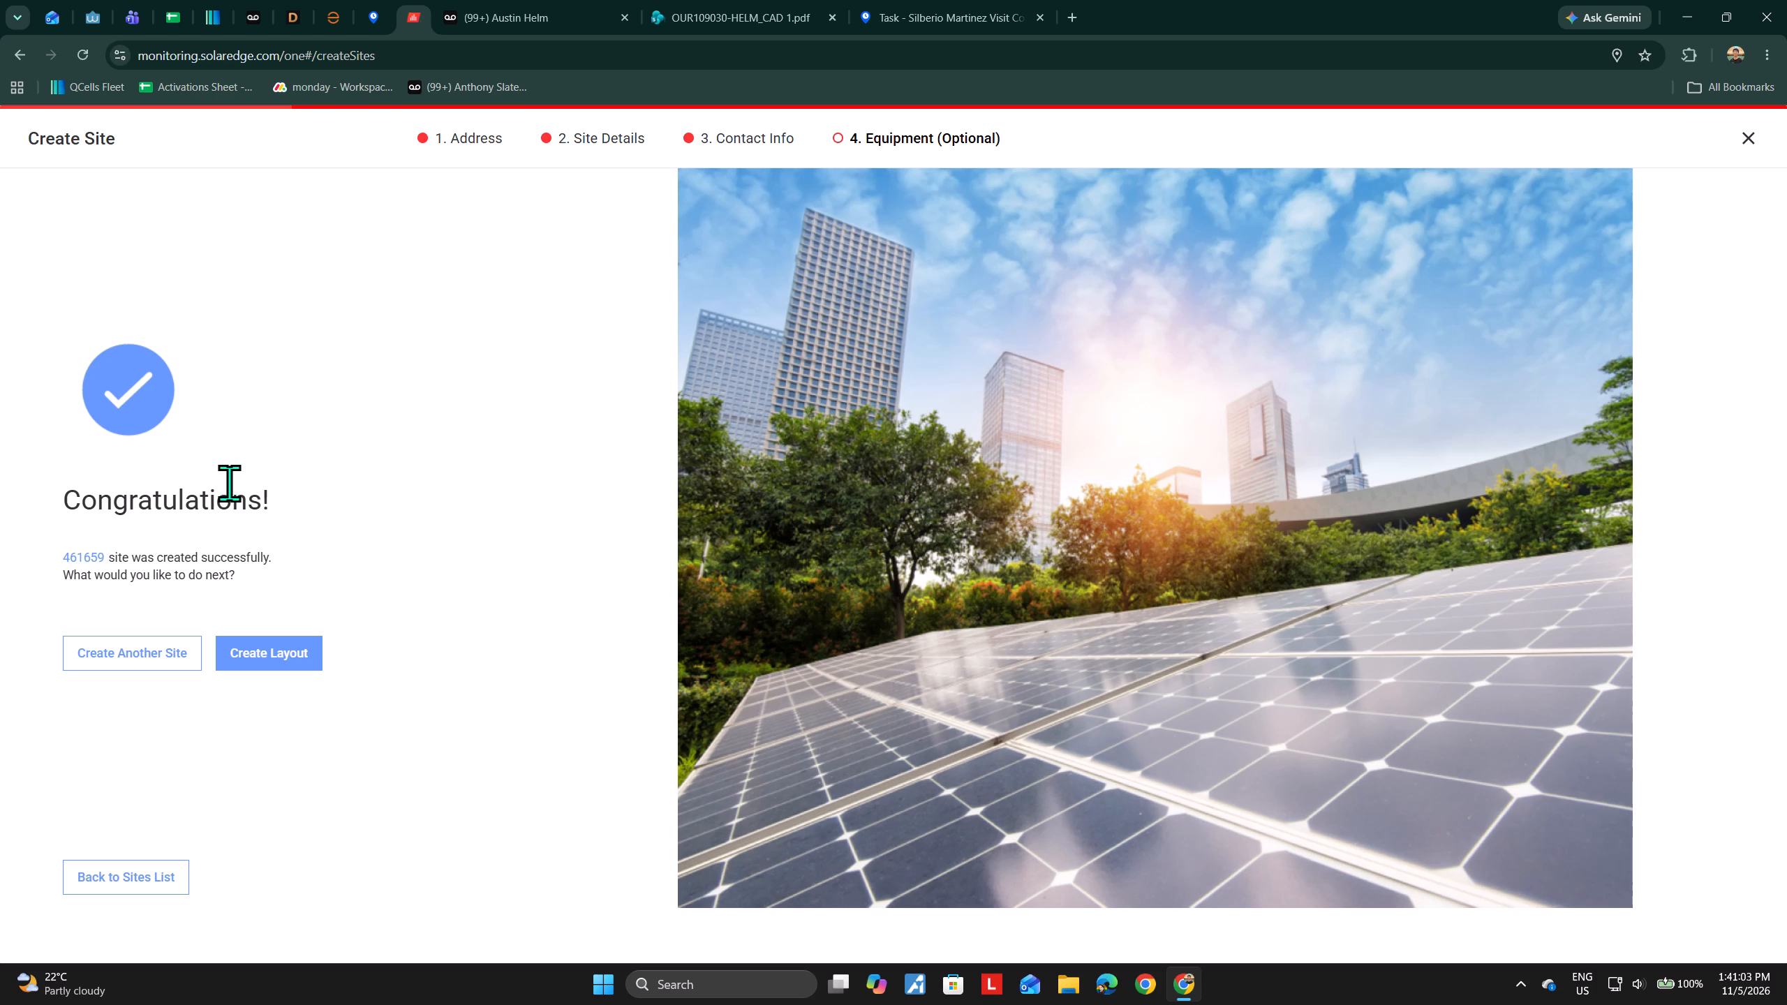
{"action": "left_click", "coordinate": [77, 556]}
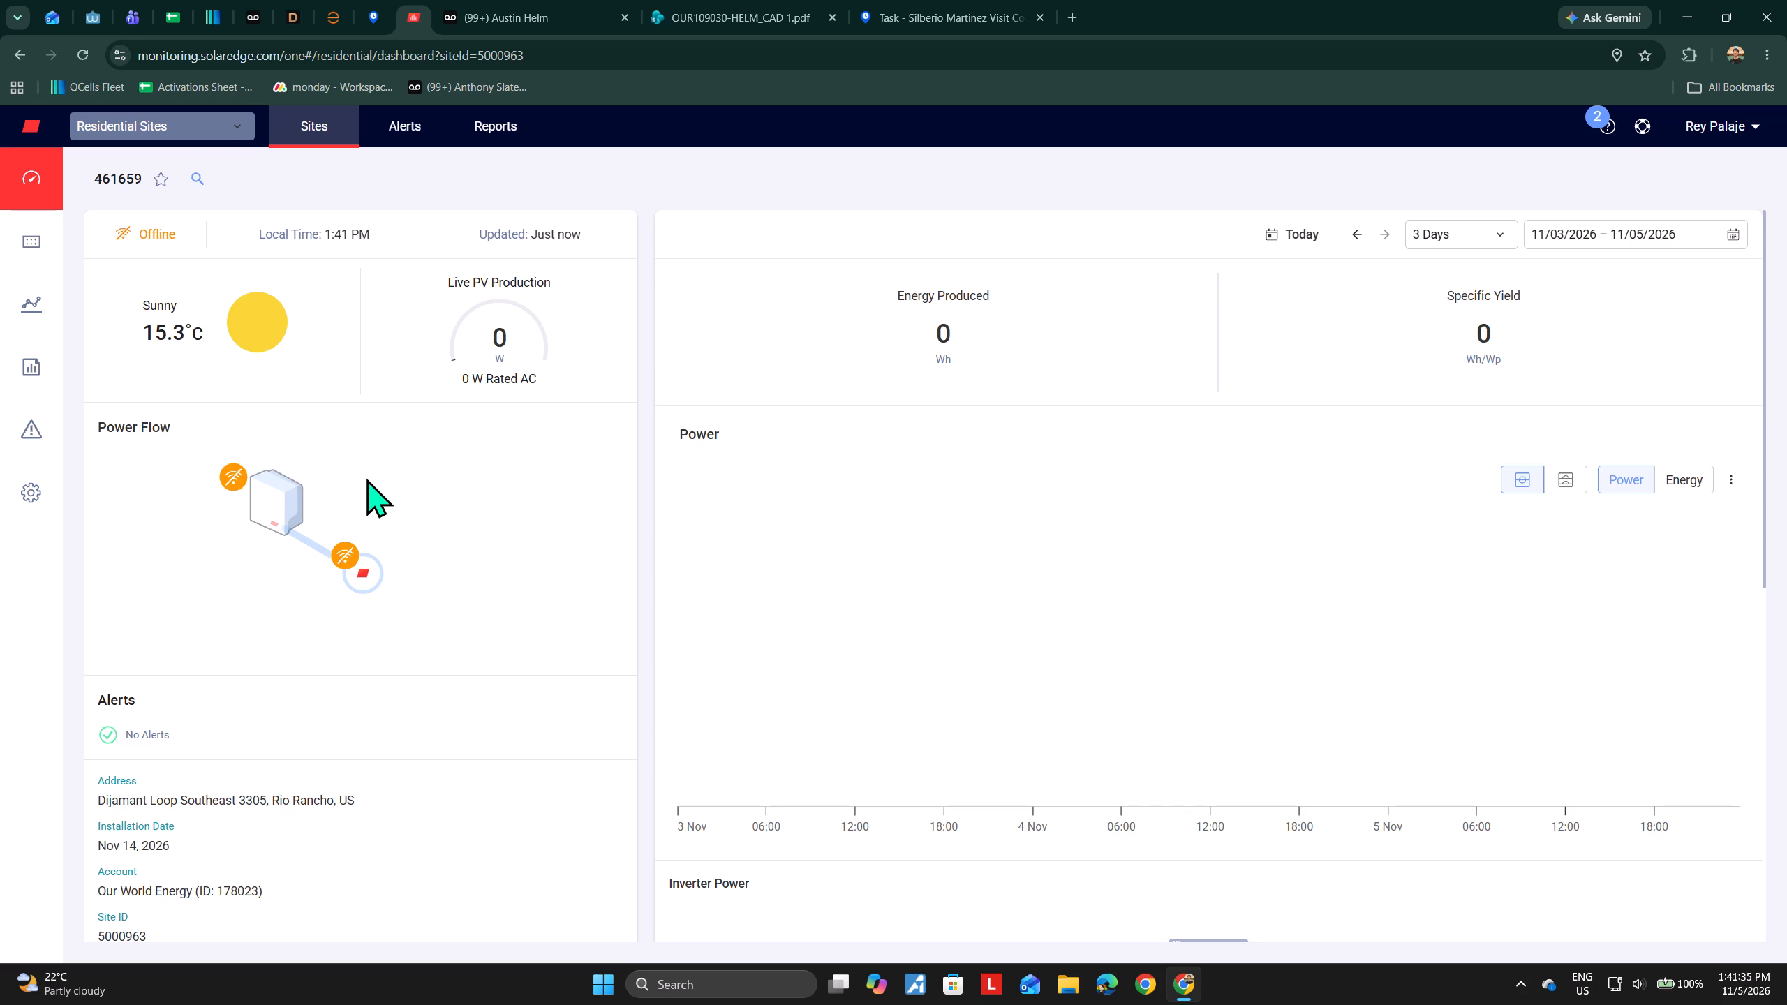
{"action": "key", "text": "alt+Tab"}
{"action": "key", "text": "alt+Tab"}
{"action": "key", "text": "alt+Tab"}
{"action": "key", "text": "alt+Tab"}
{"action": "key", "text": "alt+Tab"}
Open the new site's Digital Twin layout and check the inverter and module details in the CAD plan set.
{"action": "left_click", "coordinate": [27, 242]}
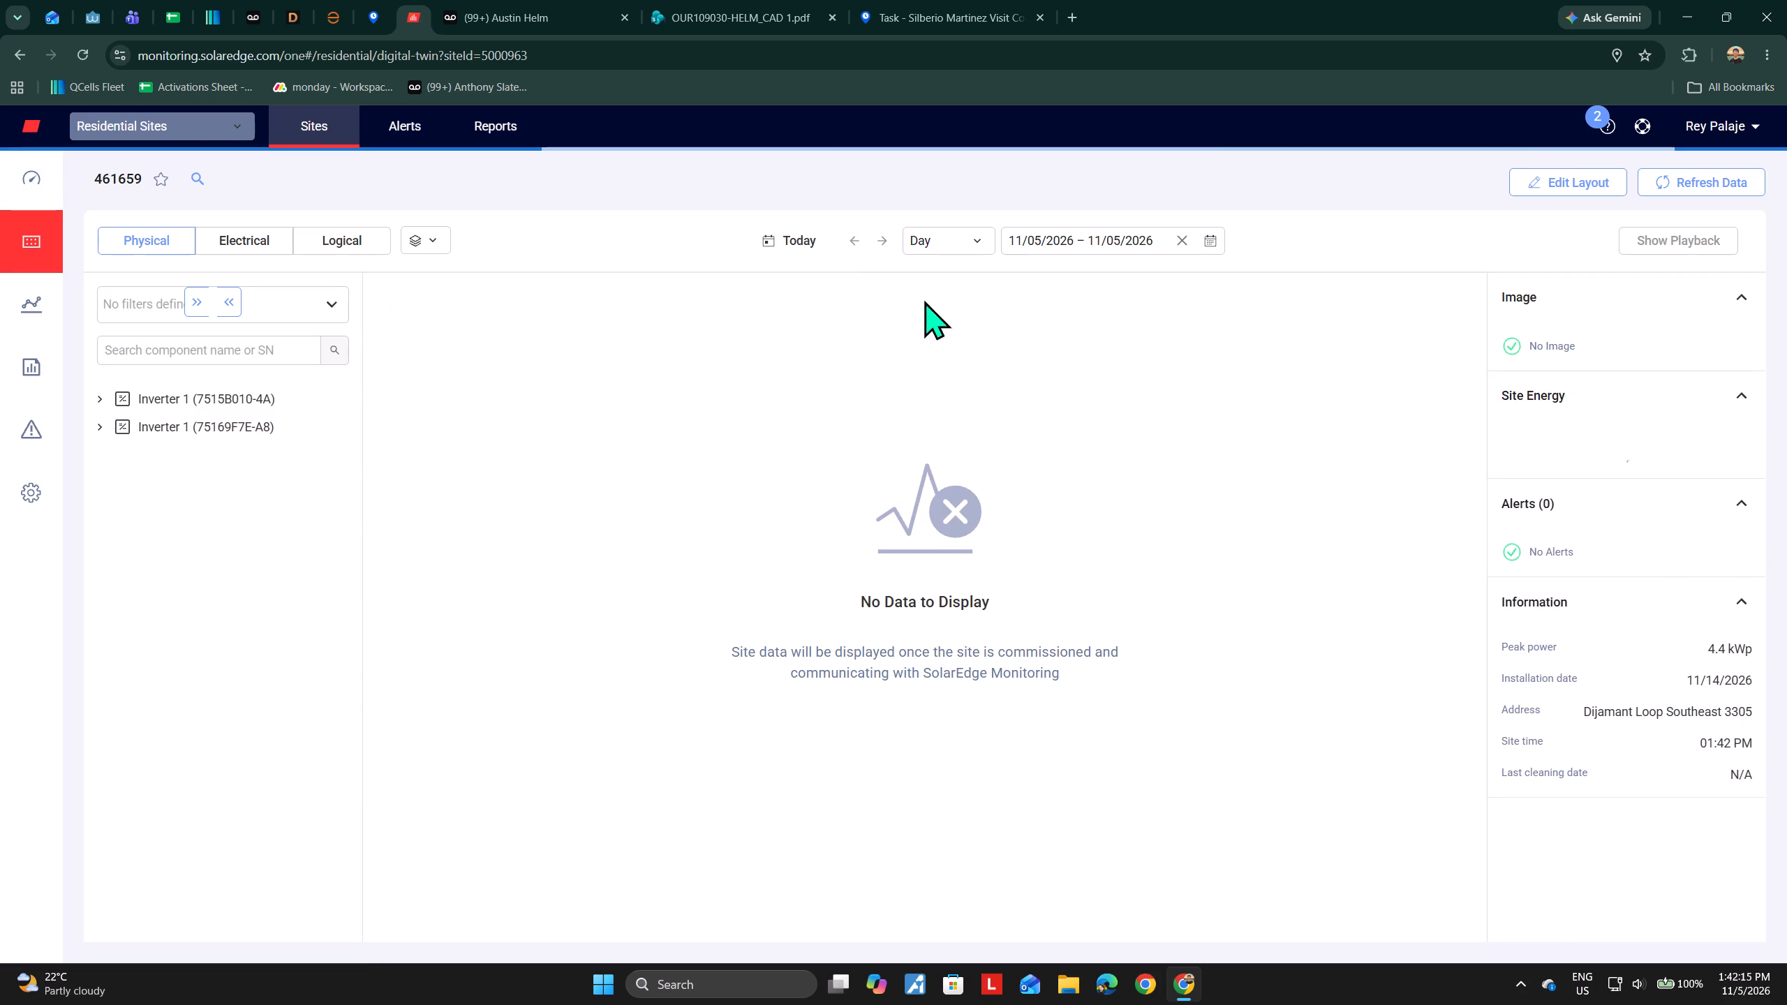
{"action": "left_click", "coordinate": [752, 0]}
{"action": "scroll", "coordinate": [912, 699], "scroll_direction": "down", "scroll_amount": 2}
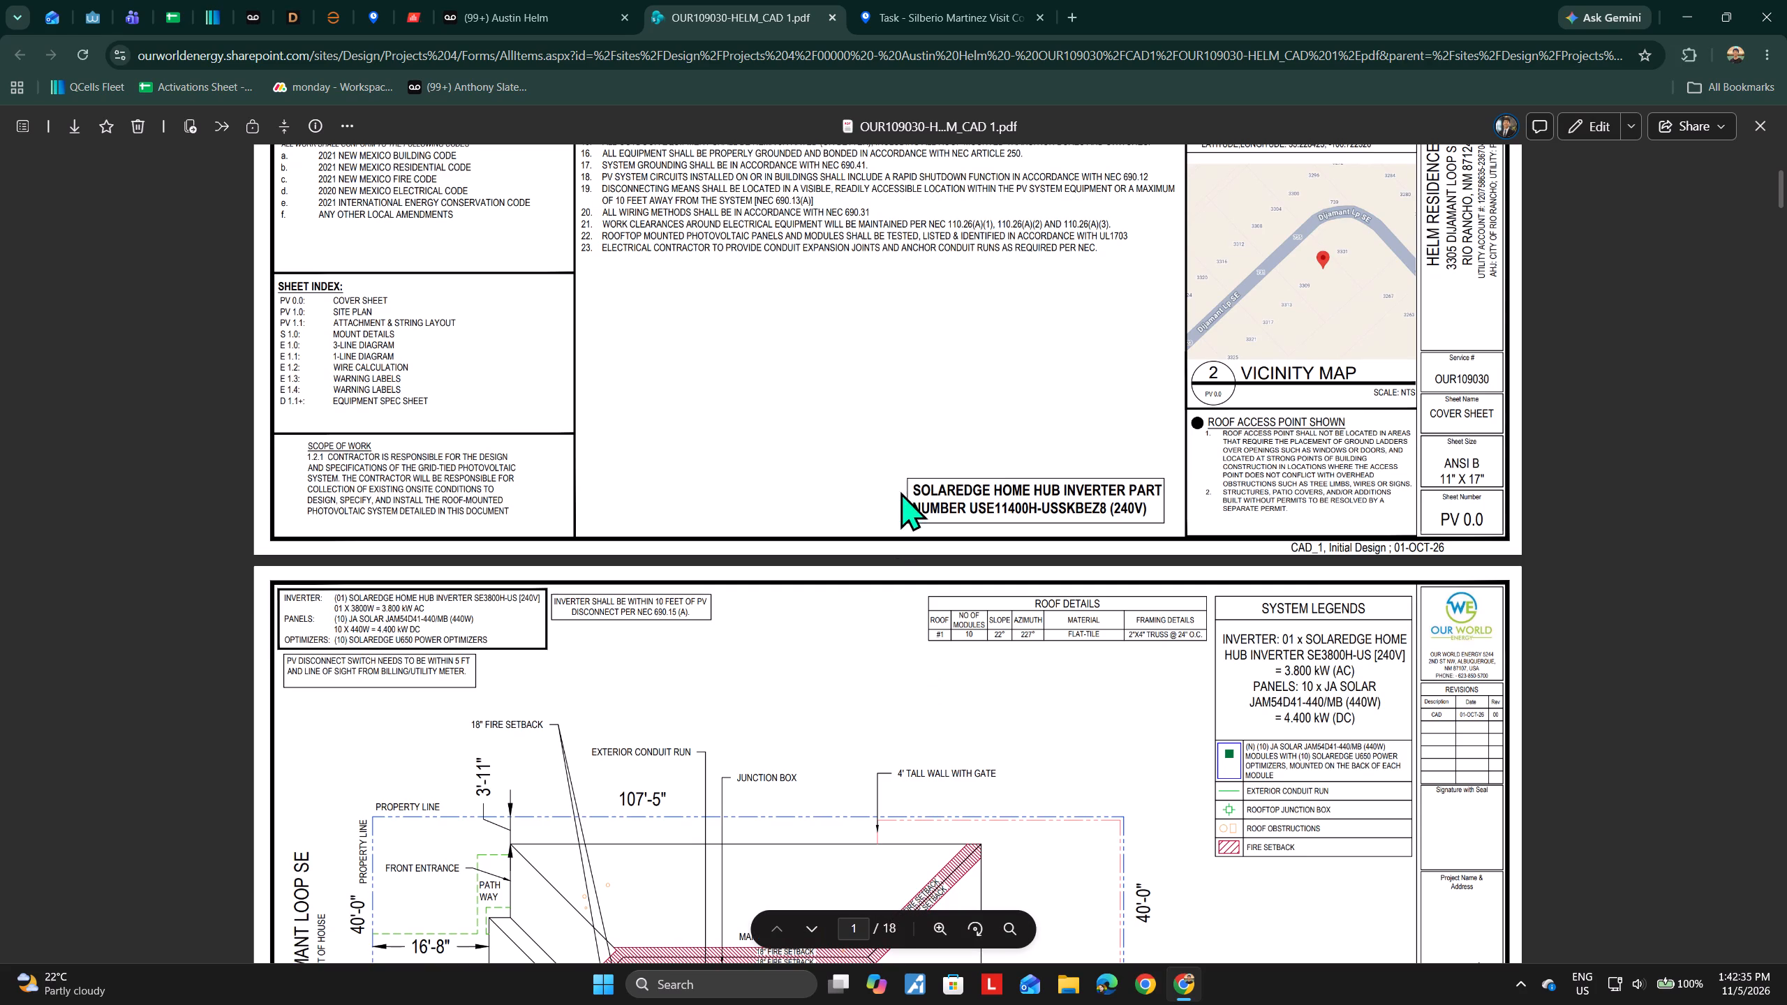
{"action": "scroll", "coordinate": [731, 582], "scroll_direction": "down", "scroll_amount": 2}
Return to the SolarEdge site's Digital Twin layout and reload the page.
{"action": "left_click", "coordinate": [550, 0]}
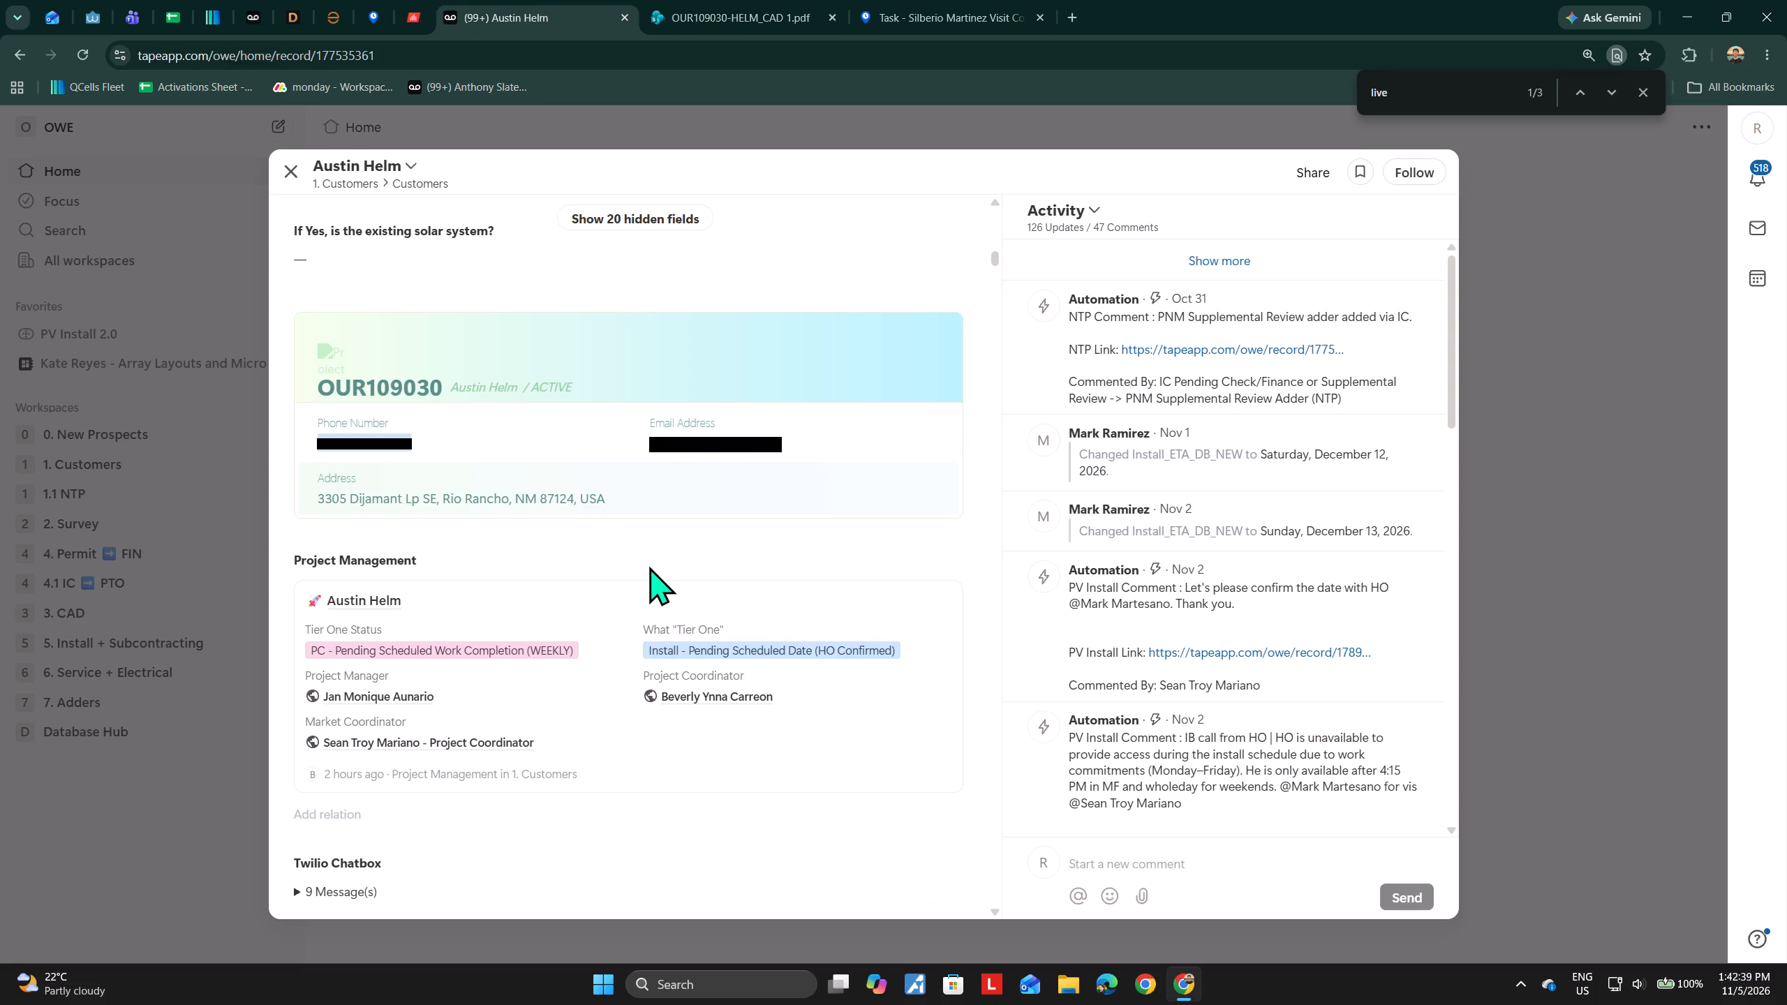
{"action": "left_click", "coordinate": [406, 10]}
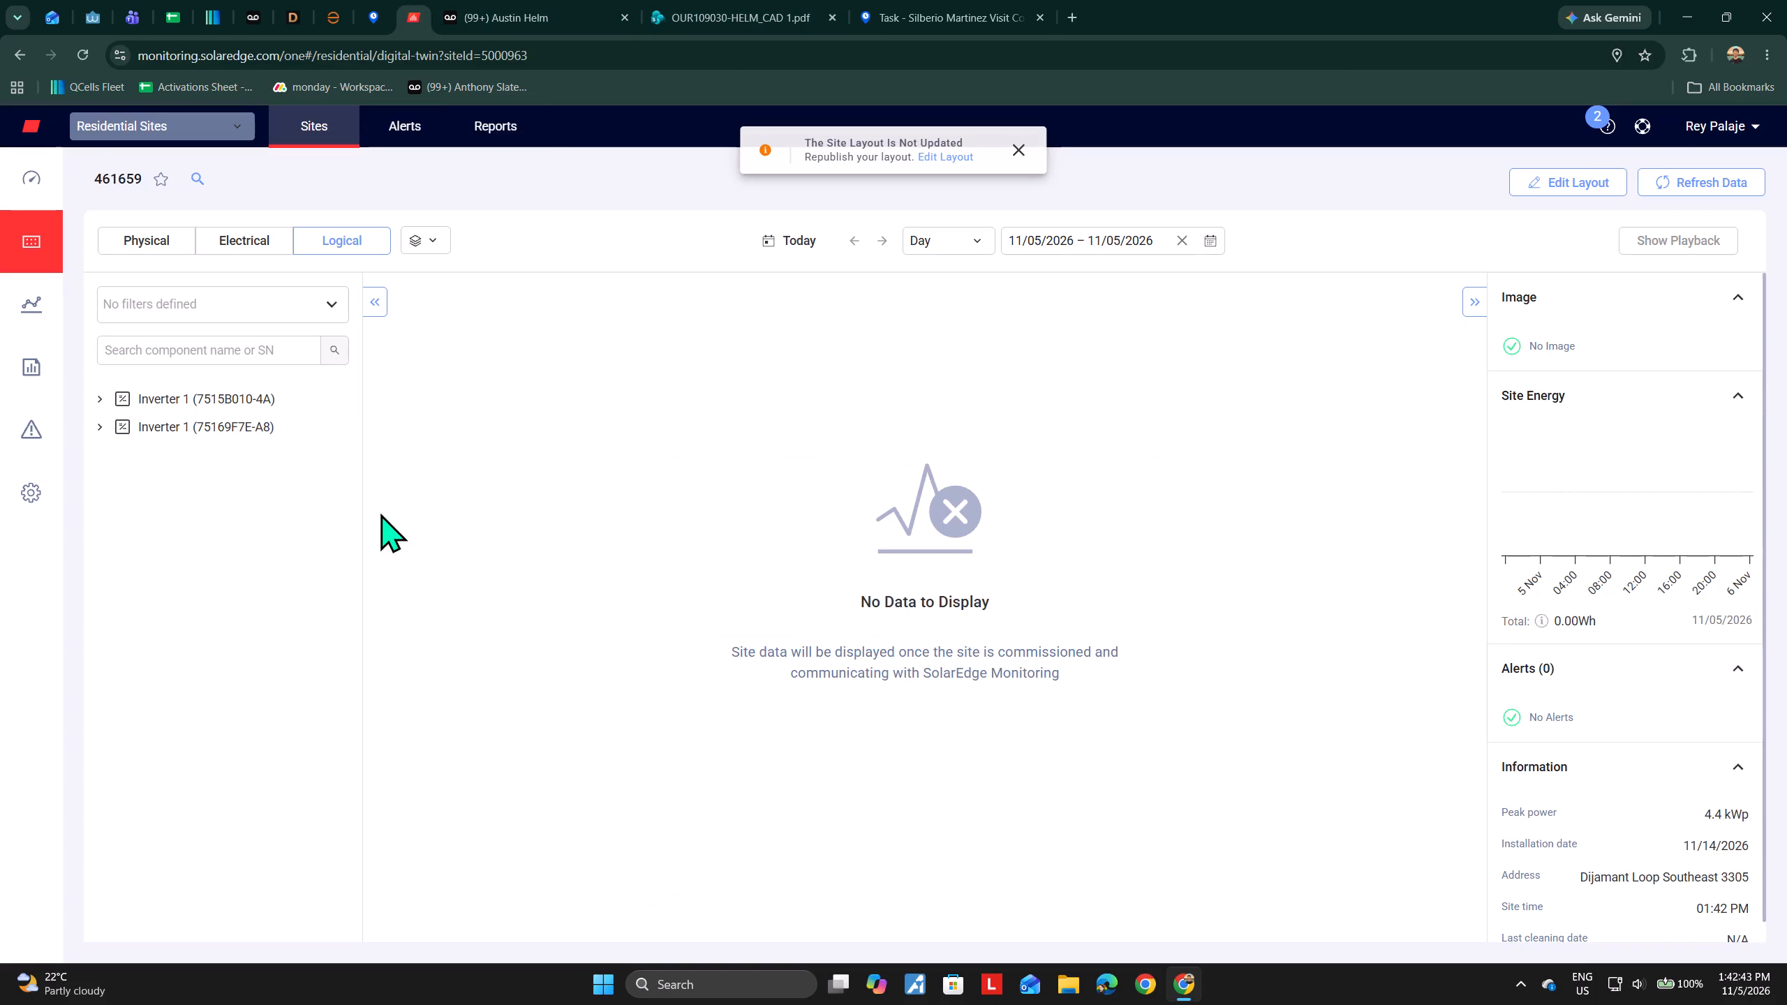
{"action": "left_click", "coordinate": [86, 56]}
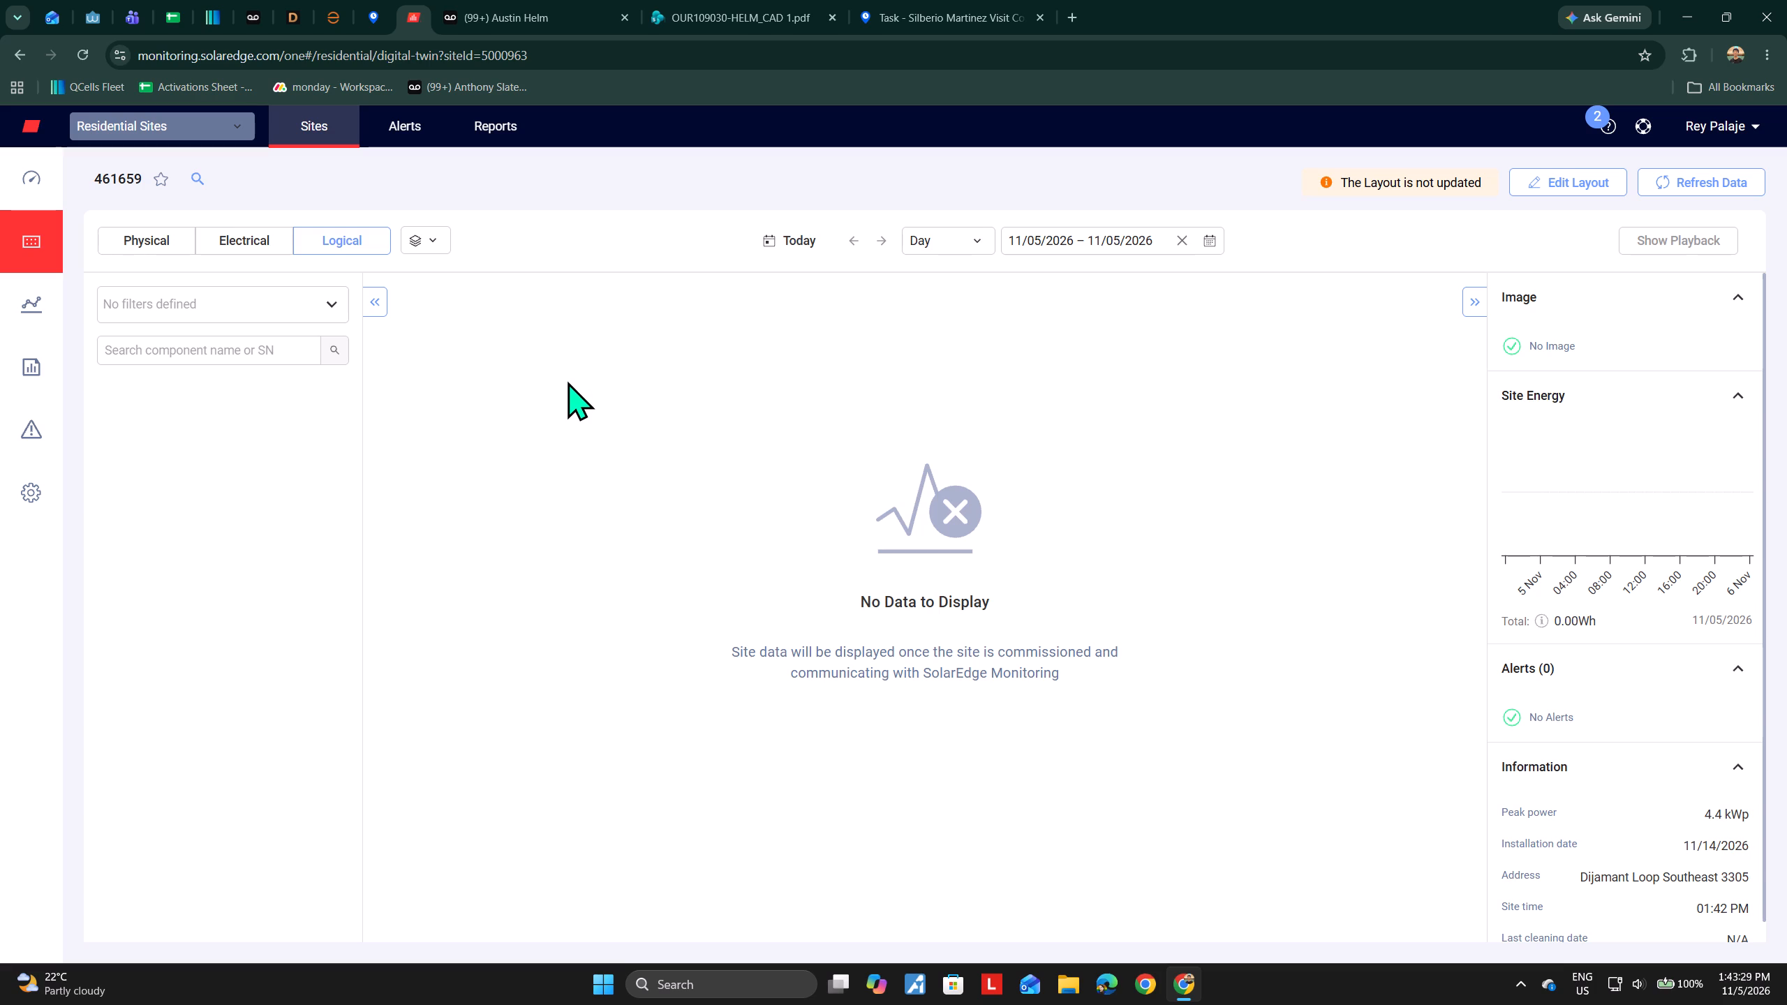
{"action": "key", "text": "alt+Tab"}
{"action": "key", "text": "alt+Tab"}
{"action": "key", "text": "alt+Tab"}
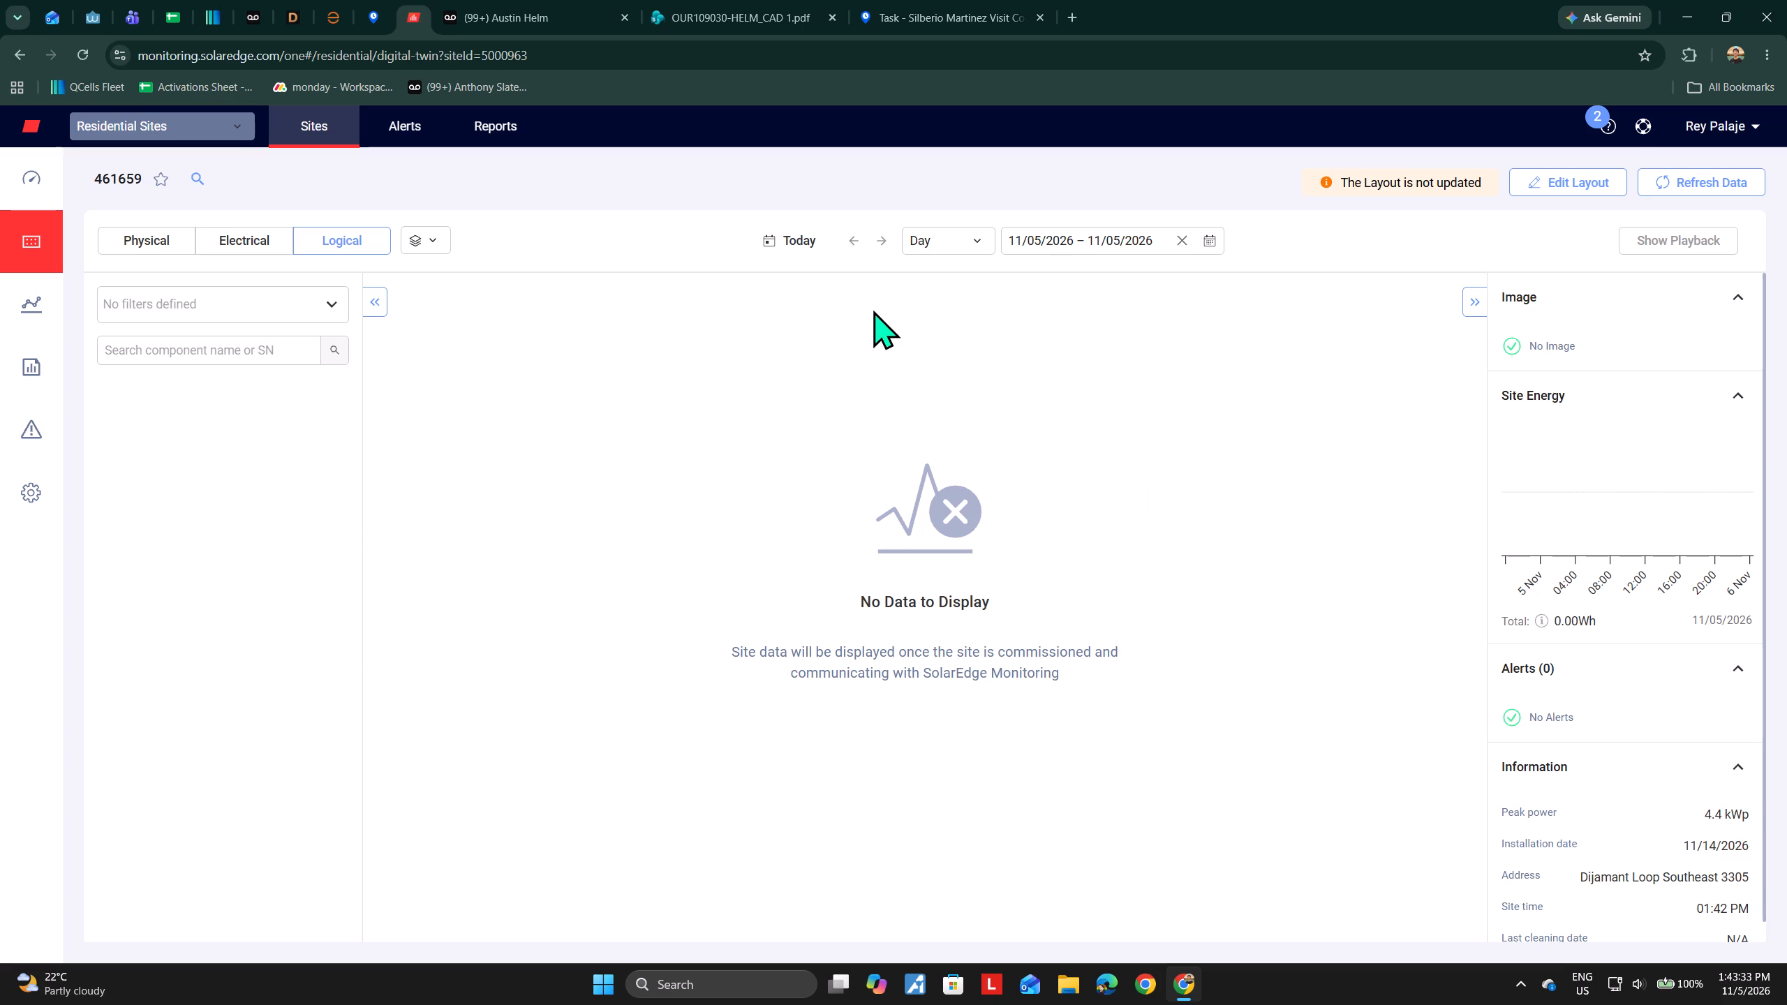